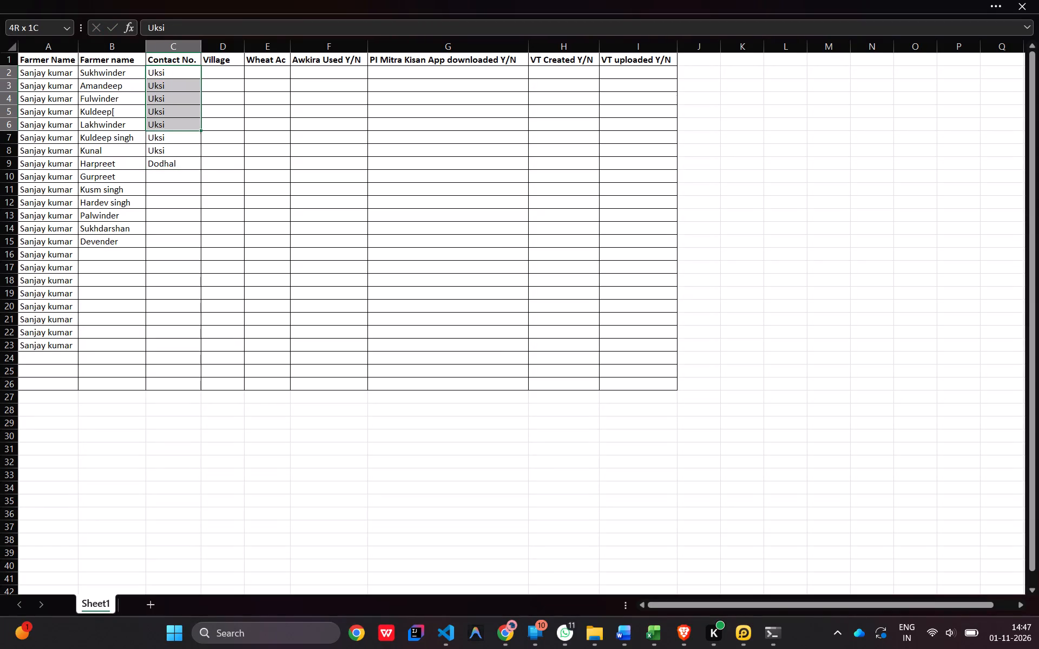
Copy the Uksi entries in C2:C8 of the Contact No. column into the Village column, starting at D2.
{"action": "left_click_drag", "start_coordinate": [172, 119], "coordinate": [175, 144]}
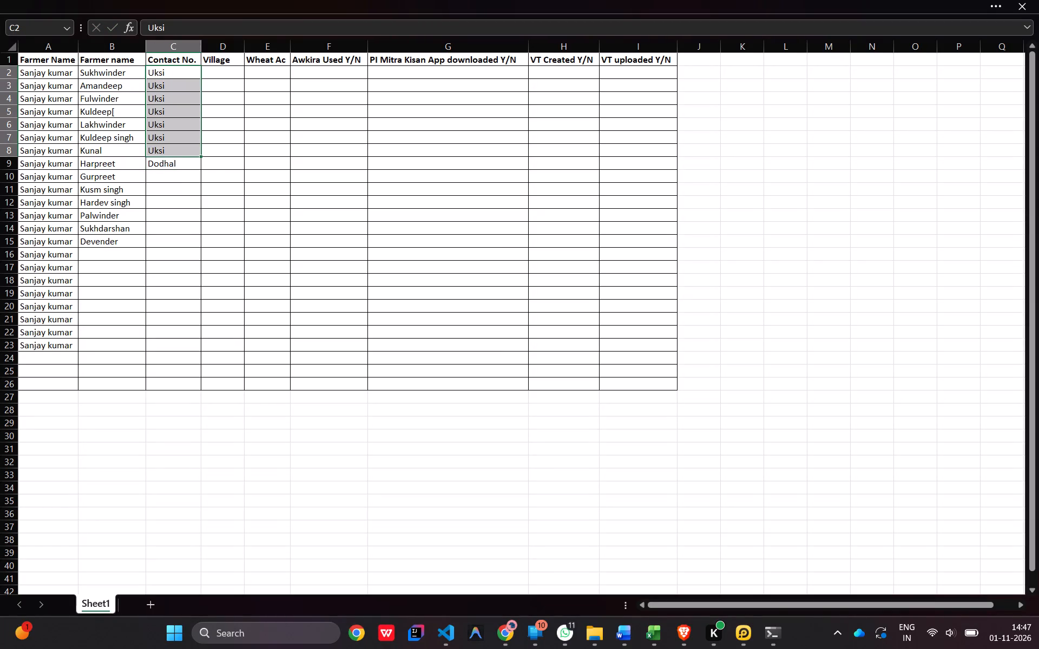
{"action": "key", "text": "ctrl+c"}
{"action": "left_click", "coordinate": [220, 72]}
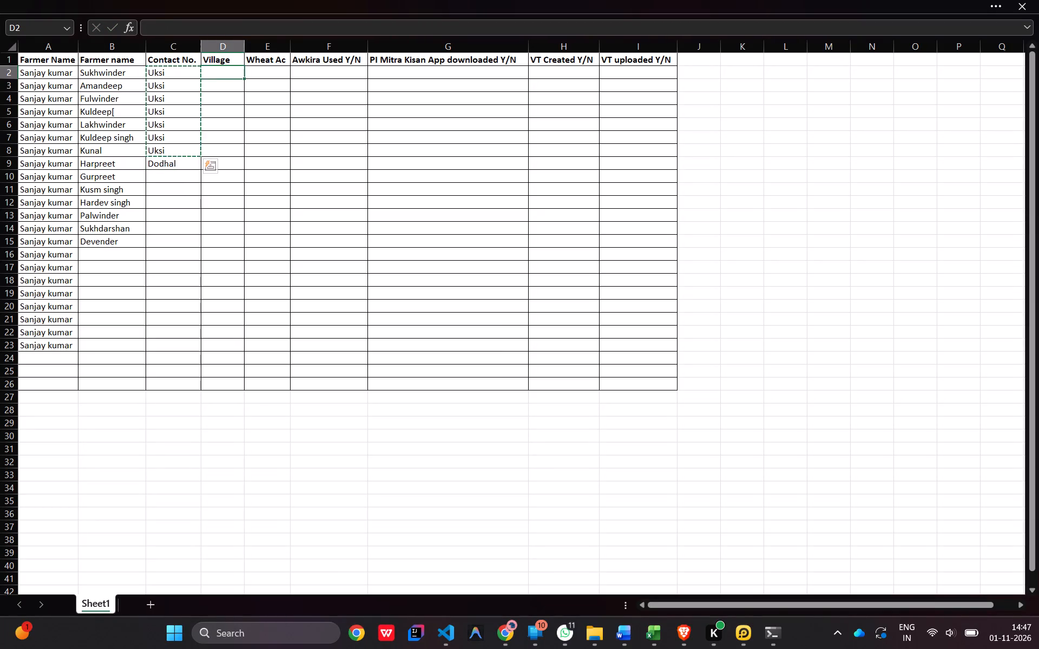
{"action": "key", "text": "ctrl+v"}
Clear the misplaced Uksi entries from cells C2:C8 of the Contact No. column.
{"action": "left_click", "coordinate": [173, 76]}
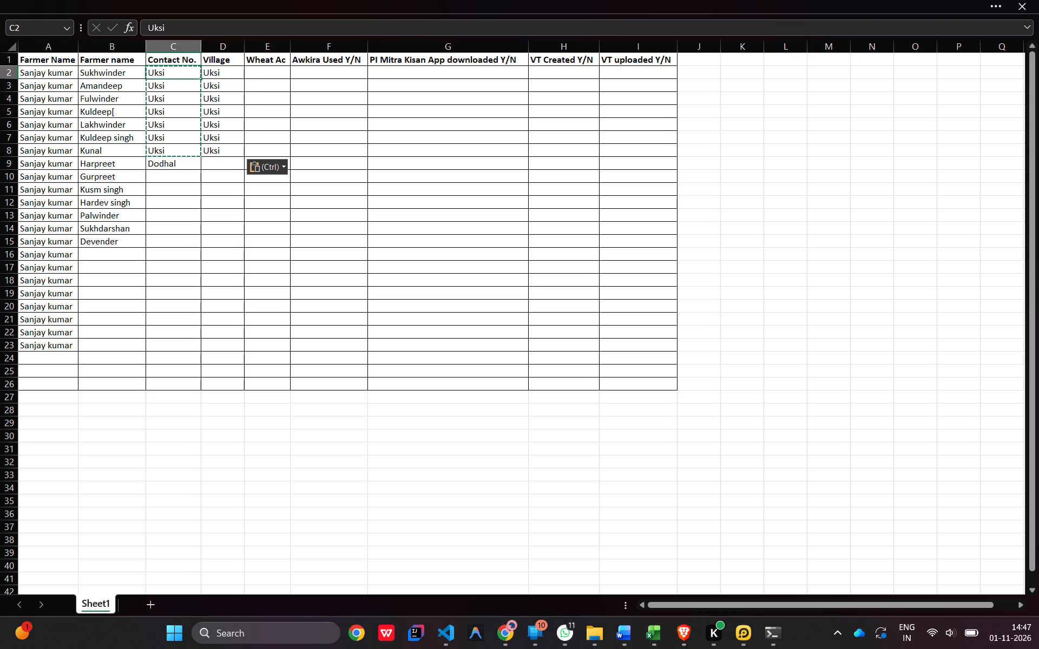
{"action": "left_click_drag", "start_coordinate": [173, 76], "coordinate": [178, 75]}
{"action": "left_click_drag", "start_coordinate": [178, 75], "coordinate": [173, 109]}
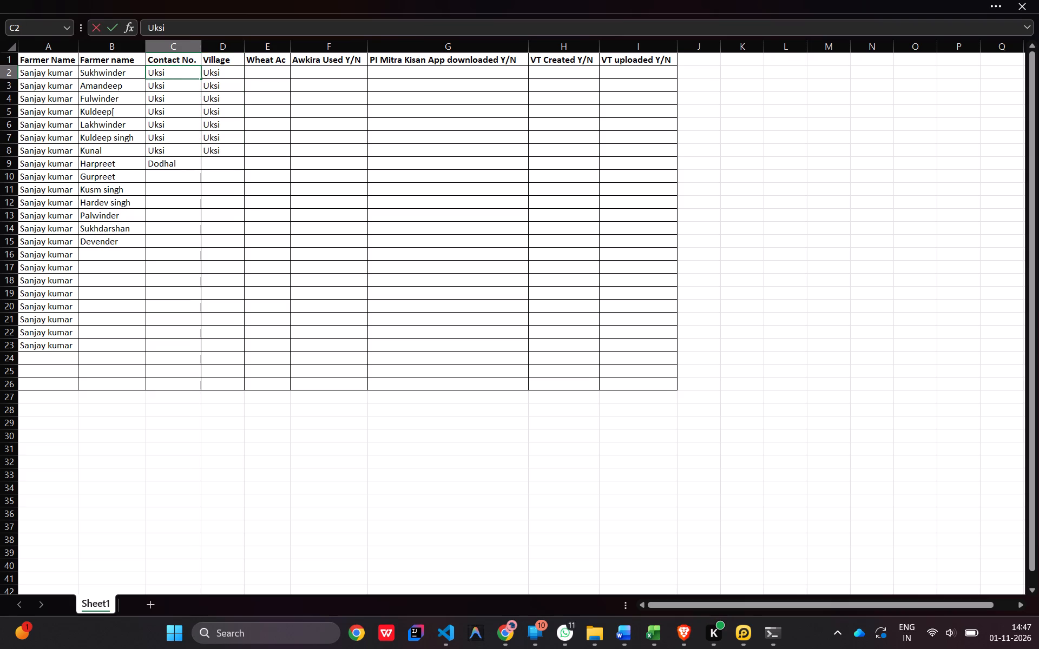
{"action": "left_click_drag", "start_coordinate": [173, 109], "coordinate": [202, 122]}
{"action": "left_click_drag", "start_coordinate": [180, 87], "coordinate": [175, 76]}
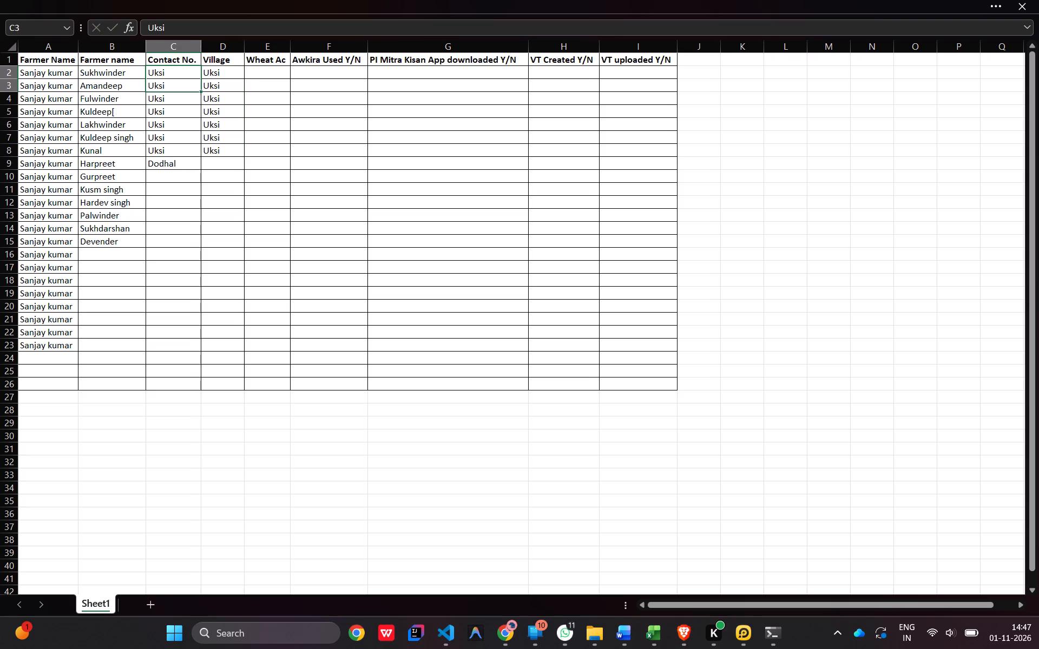
{"action": "left_click_drag", "start_coordinate": [175, 76], "coordinate": [176, 72]}
{"action": "left_click_drag", "start_coordinate": [176, 72], "coordinate": [180, 144]}
{"action": "key", "text": "BackSpace"}
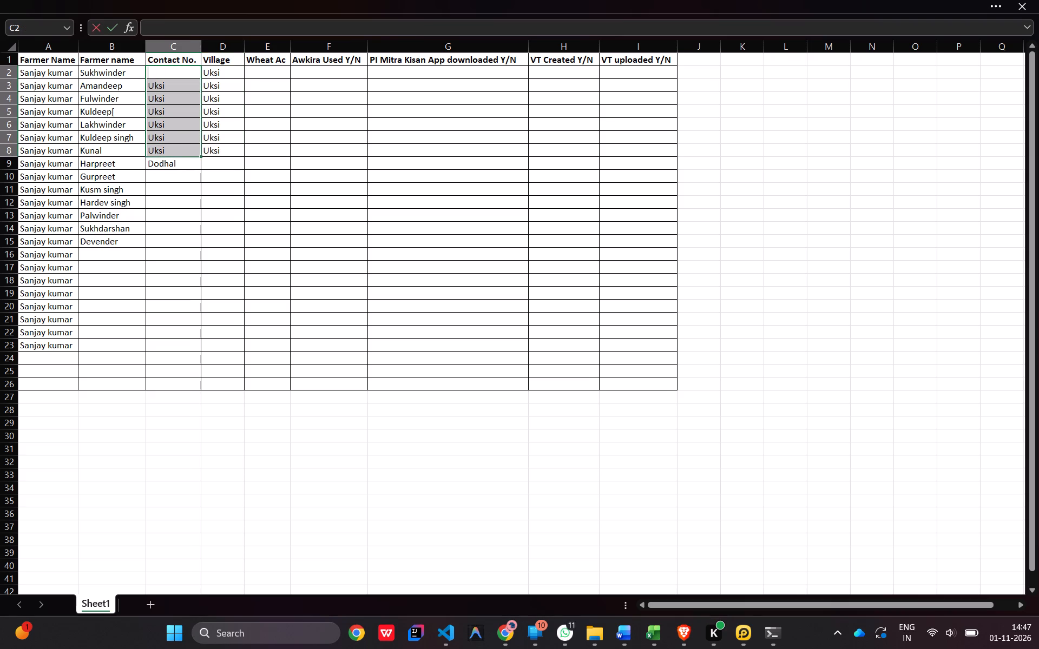
{"action": "key", "text": "BackSpace"}
{"action": "key", "text": "BackSpace"}
{"action": "key", "text": "BackSpace"}
{"action": "key", "text": "Delete"}
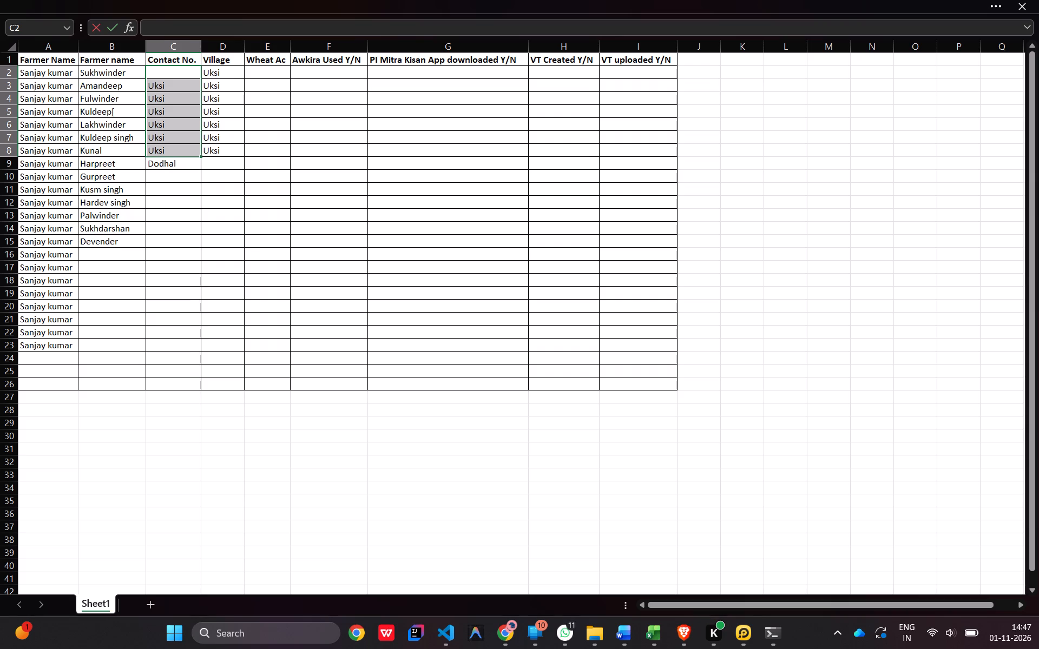
Clear the misplaced village names from the Contact No. column, cells C3 through C9.
{"action": "left_click", "coordinate": [180, 89]}
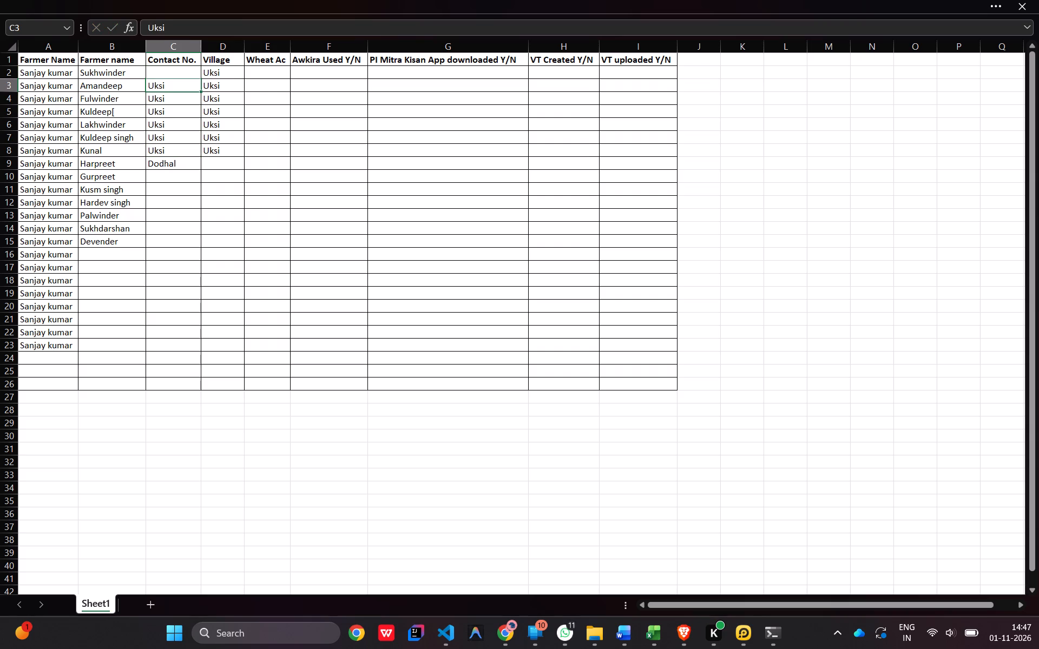
{"action": "key", "text": "BackSpace"}
{"action": "key", "text": "Down"}
{"action": "key", "text": "BackSpace"}
{"action": "key", "text": "Down"}
{"action": "key", "text": "BackSpace"}
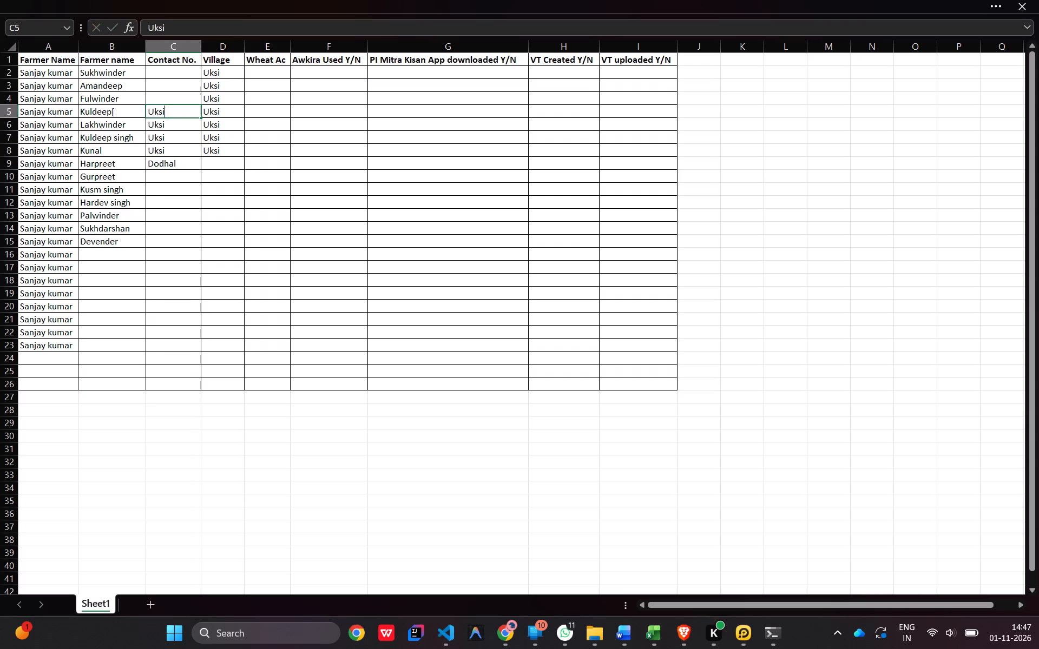
{"action": "key", "text": "Down"}
{"action": "key", "text": "BackSpace"}
{"action": "key", "text": "Down"}
{"action": "key", "text": "Down"}
{"action": "key", "text": "BackSpace"}
{"action": "key", "text": "Down"}
{"action": "key", "text": "BackSpace"}
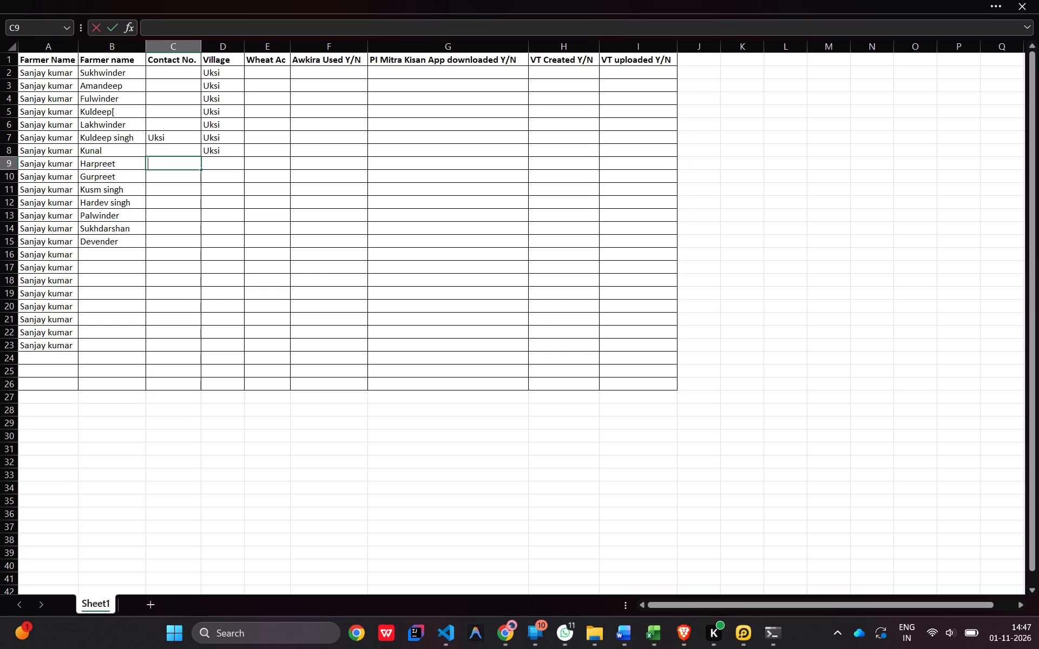
{"action": "key", "text": "Up"}
{"action": "key", "text": "Up"}
{"action": "key", "text": "BackSpace"}
Enter Dodhal as the village in D9 and fill it down through D15.
{"action": "key", "text": "Right"}
{"action": "key", "text": "Right"}
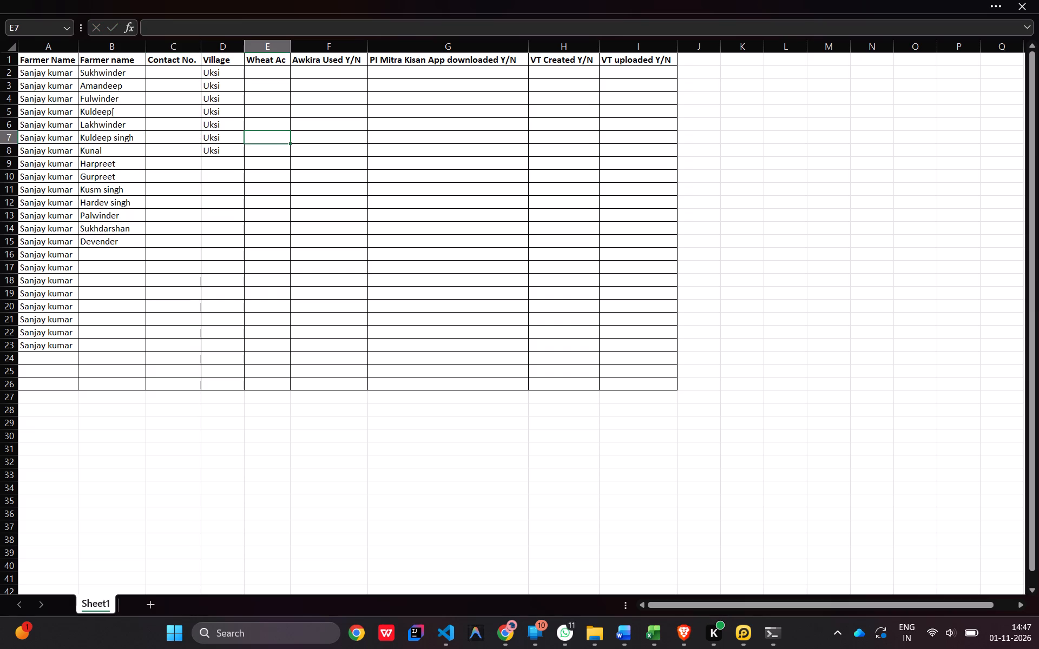
{"action": "left_click", "coordinate": [210, 167]}
{"action": "type", "text": "Dodhal"}
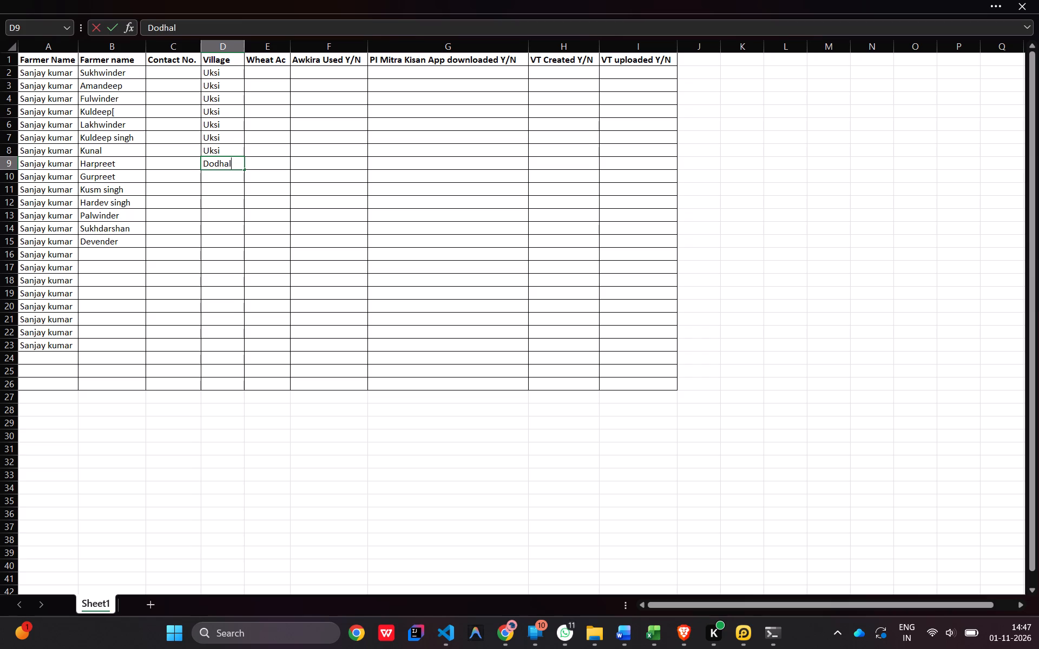
{"action": "left_click_drag", "start_coordinate": [245, 169], "coordinate": [251, 231]}
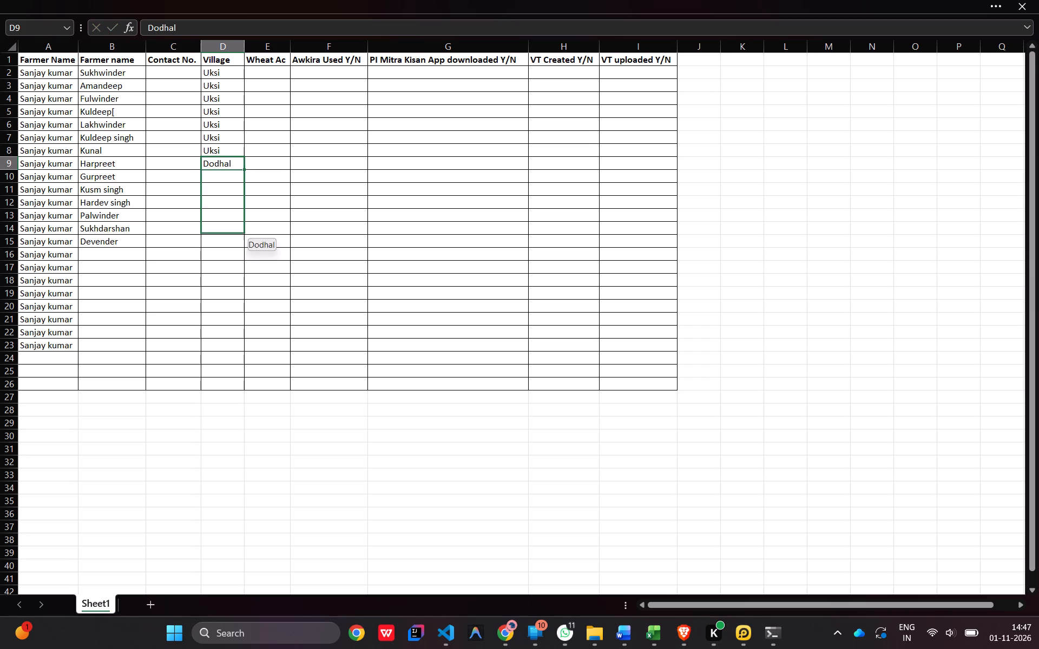
{"action": "left_click_drag", "start_coordinate": [251, 231], "coordinate": [250, 243]}
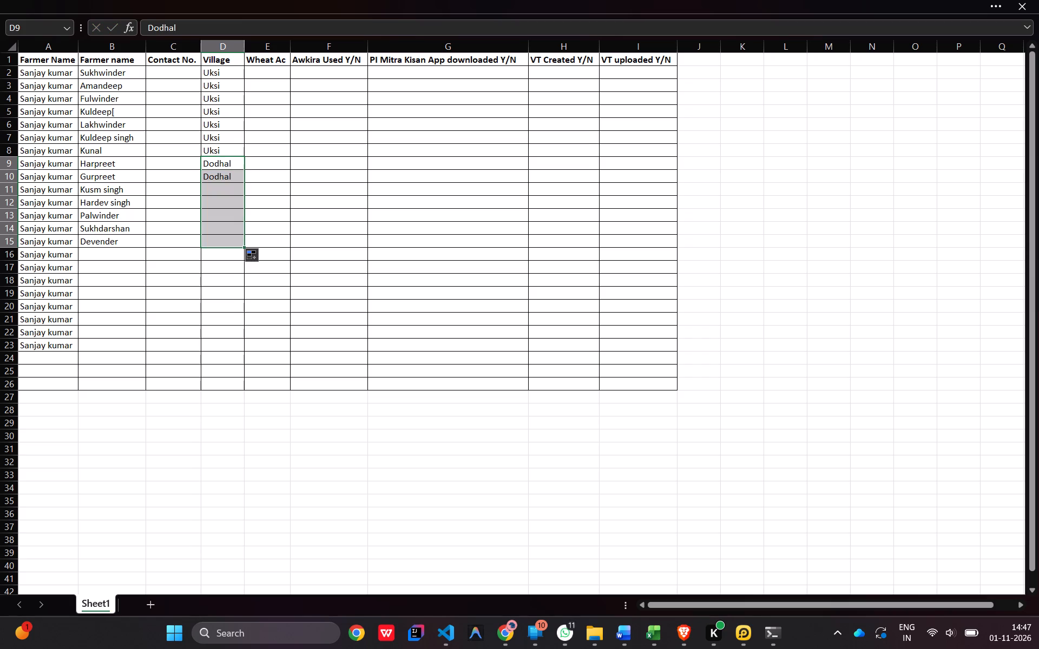
Select the first data cell of the Contact No. column, C2.
{"action": "left_click", "coordinate": [166, 72]}
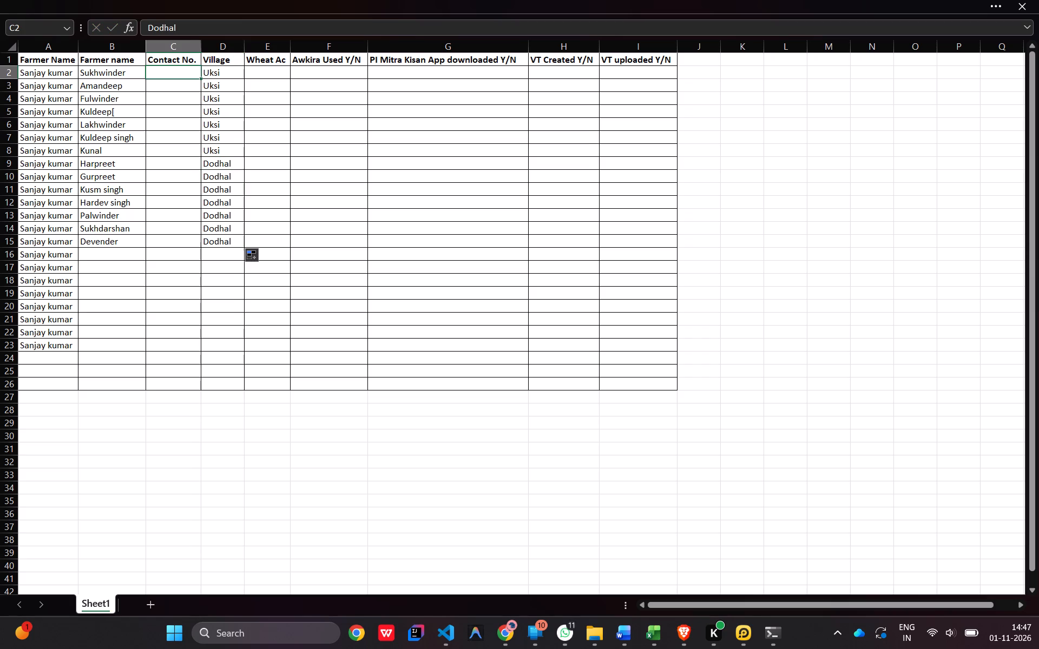
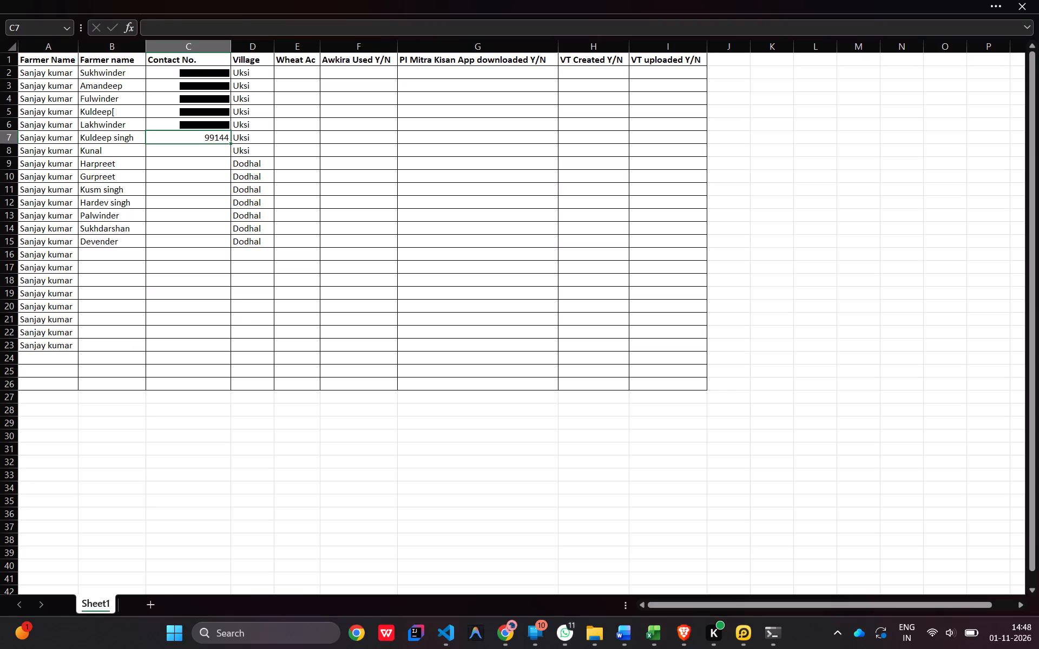
Enter the farmer's contact number in C7.
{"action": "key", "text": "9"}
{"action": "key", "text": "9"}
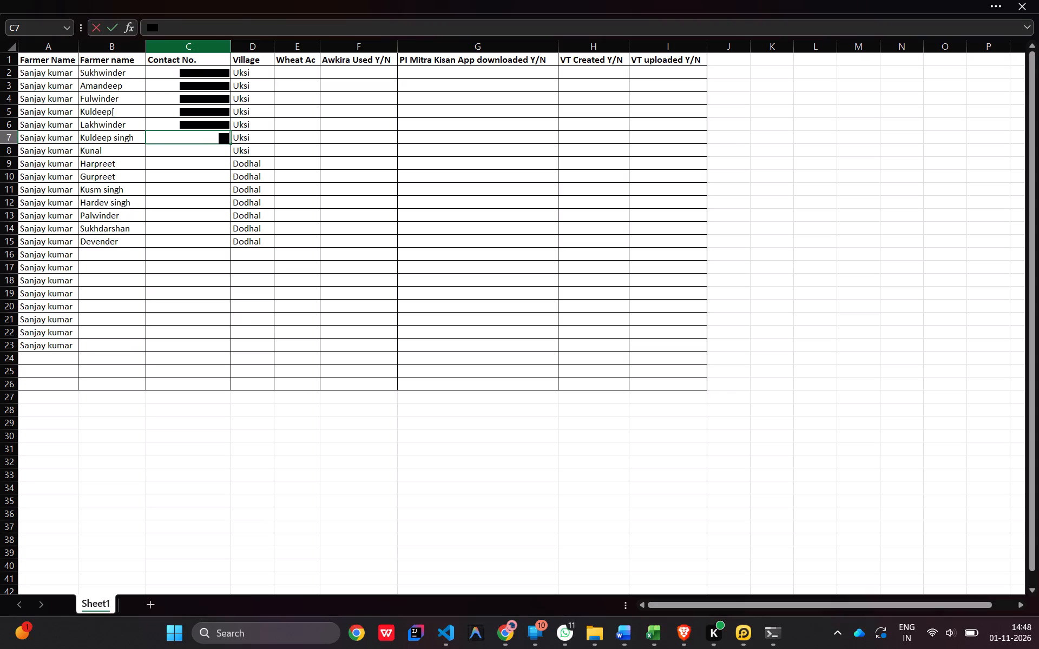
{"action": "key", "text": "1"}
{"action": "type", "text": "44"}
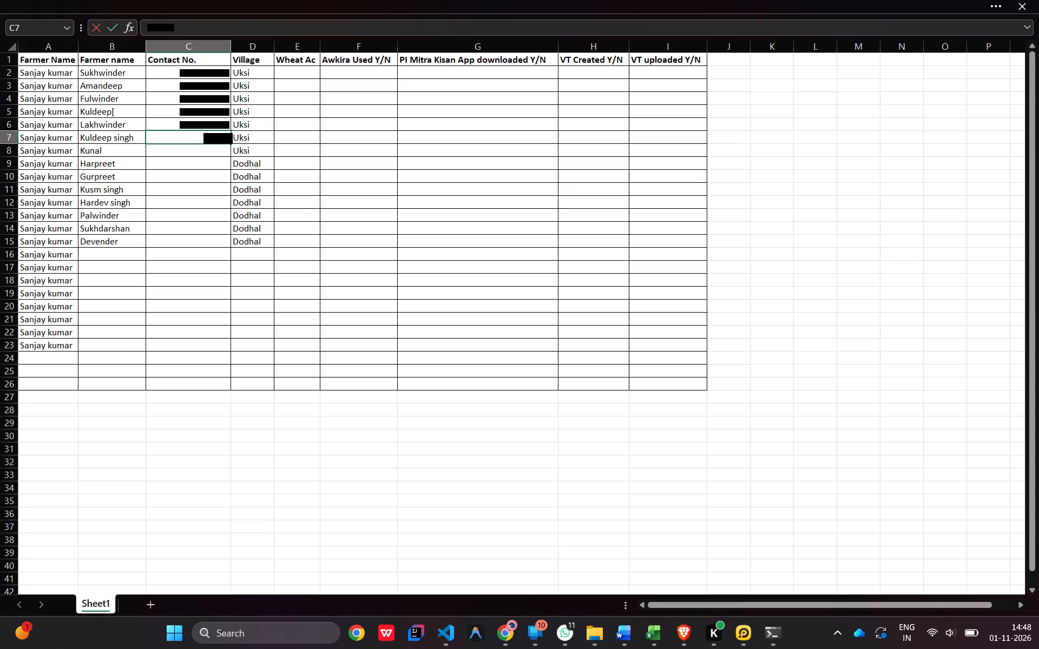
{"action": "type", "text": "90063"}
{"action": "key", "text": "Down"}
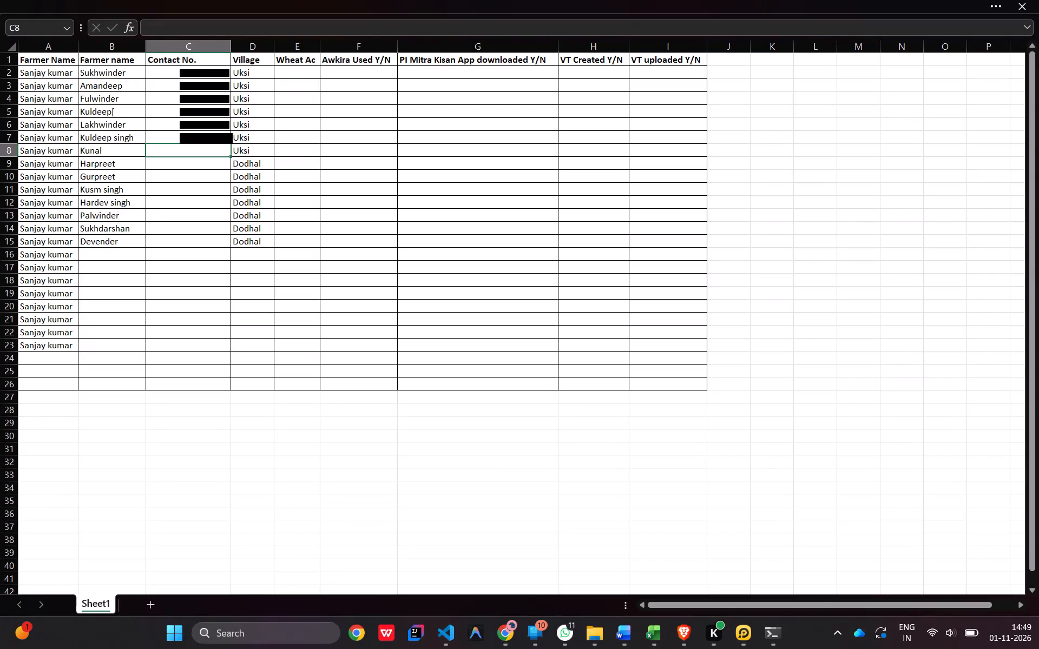
Copy the farmer names in B8 through B15 and clear the name in B8.
{"action": "left_click_drag", "start_coordinate": [120, 149], "coordinate": [124, 245]}
{"action": "key", "text": "ctrl+c"}
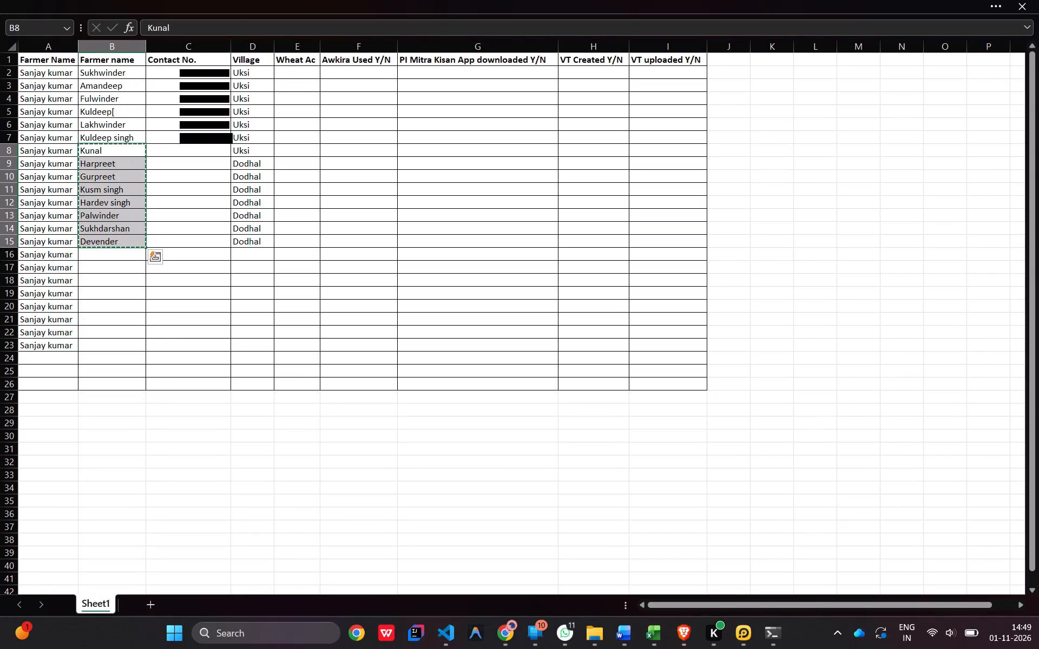
{"action": "key", "text": "BackSpace"}
{"action": "scroll", "coordinate": [124, 245], "scroll_direction": "left", "scroll_amount": 1}
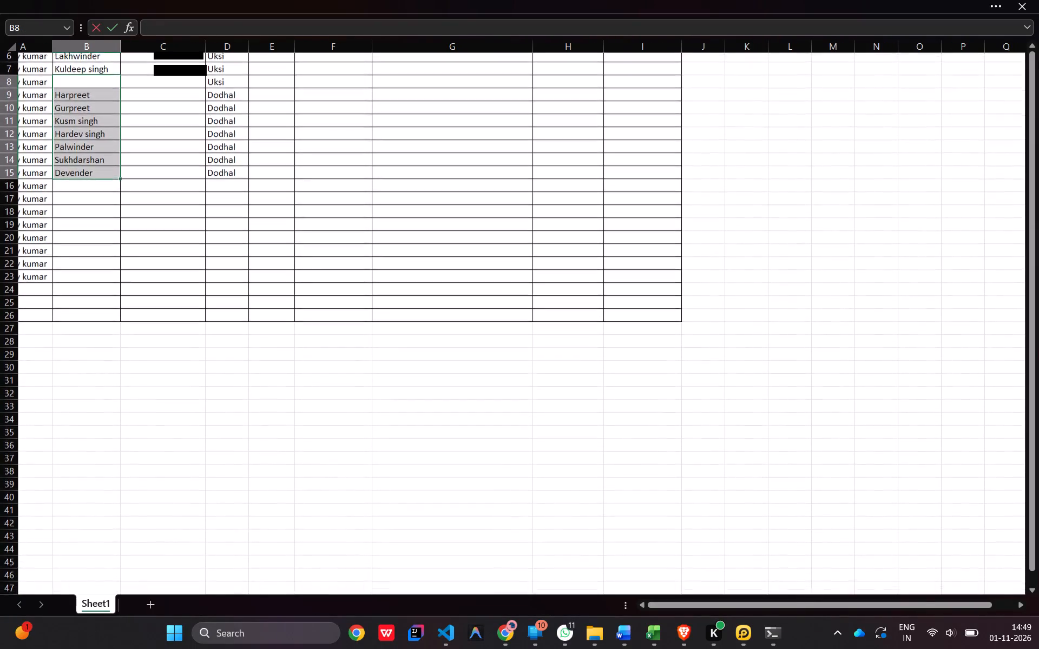
{"action": "scroll", "coordinate": [156, 280], "scroll_direction": "up", "scroll_amount": 1}
{"action": "left_click", "coordinate": [124, 144]}
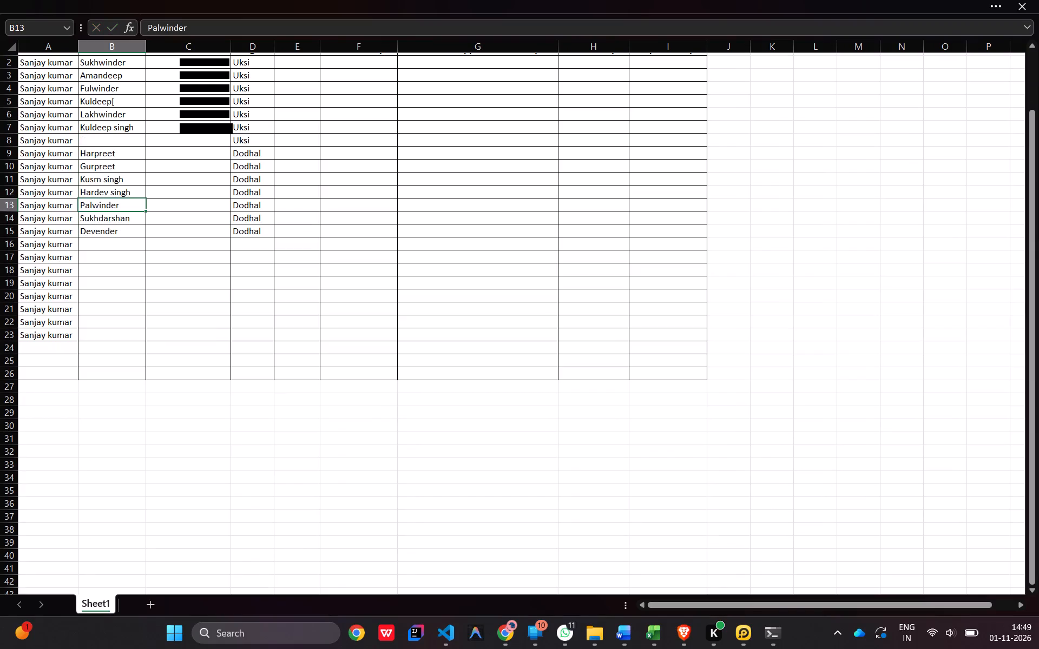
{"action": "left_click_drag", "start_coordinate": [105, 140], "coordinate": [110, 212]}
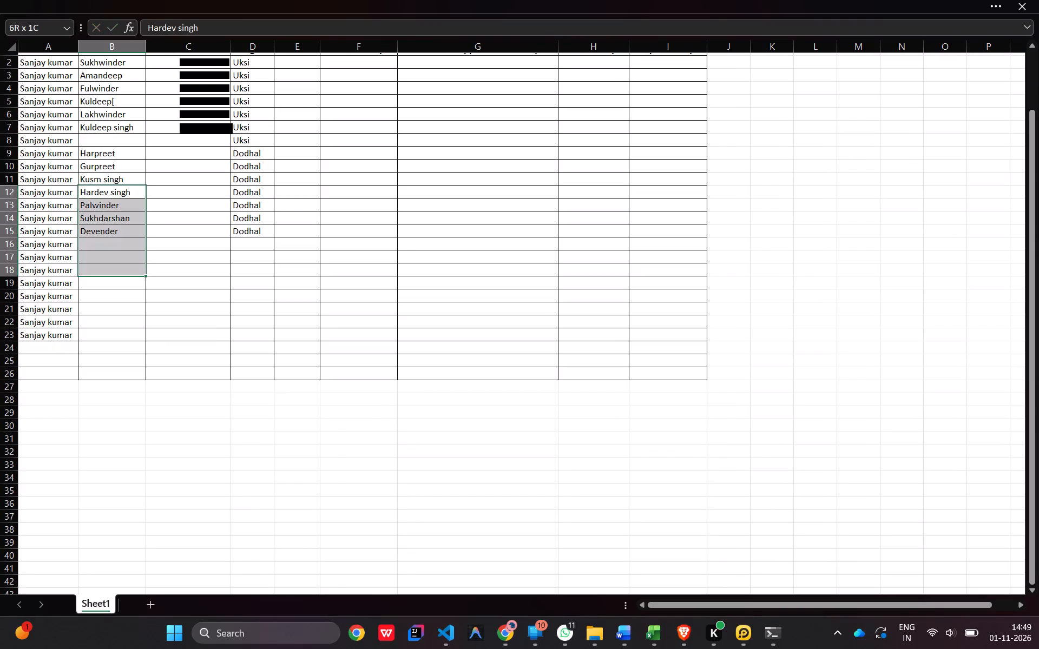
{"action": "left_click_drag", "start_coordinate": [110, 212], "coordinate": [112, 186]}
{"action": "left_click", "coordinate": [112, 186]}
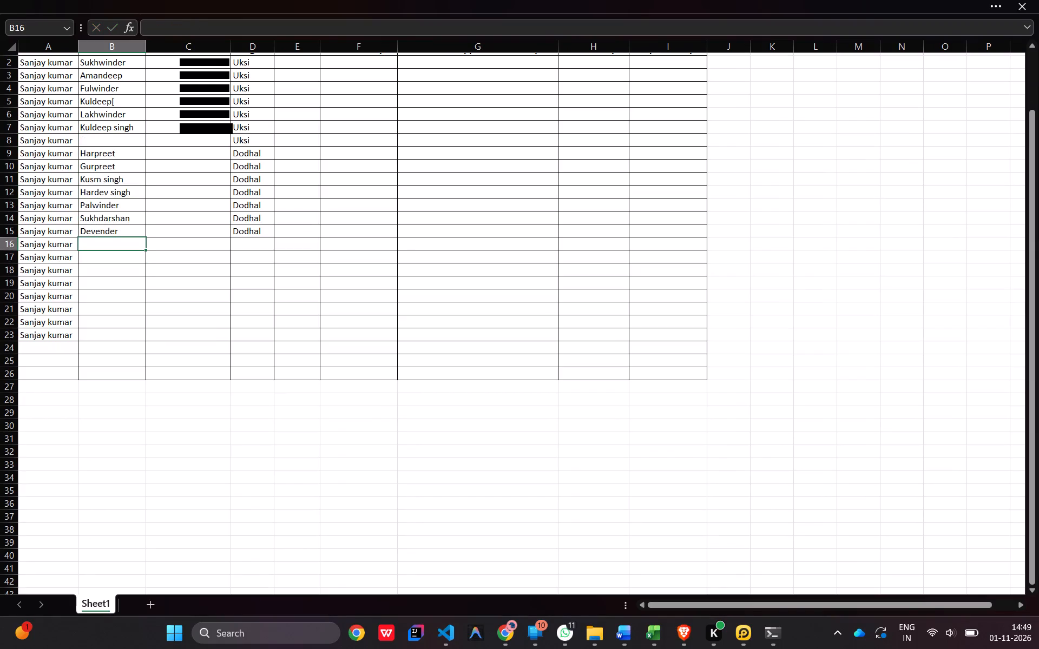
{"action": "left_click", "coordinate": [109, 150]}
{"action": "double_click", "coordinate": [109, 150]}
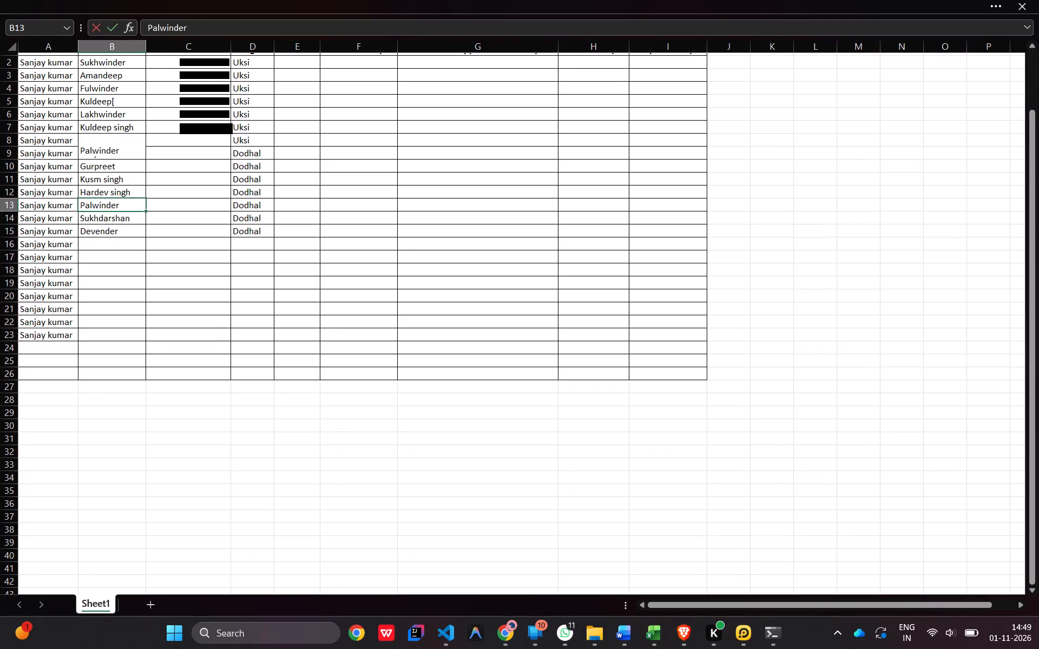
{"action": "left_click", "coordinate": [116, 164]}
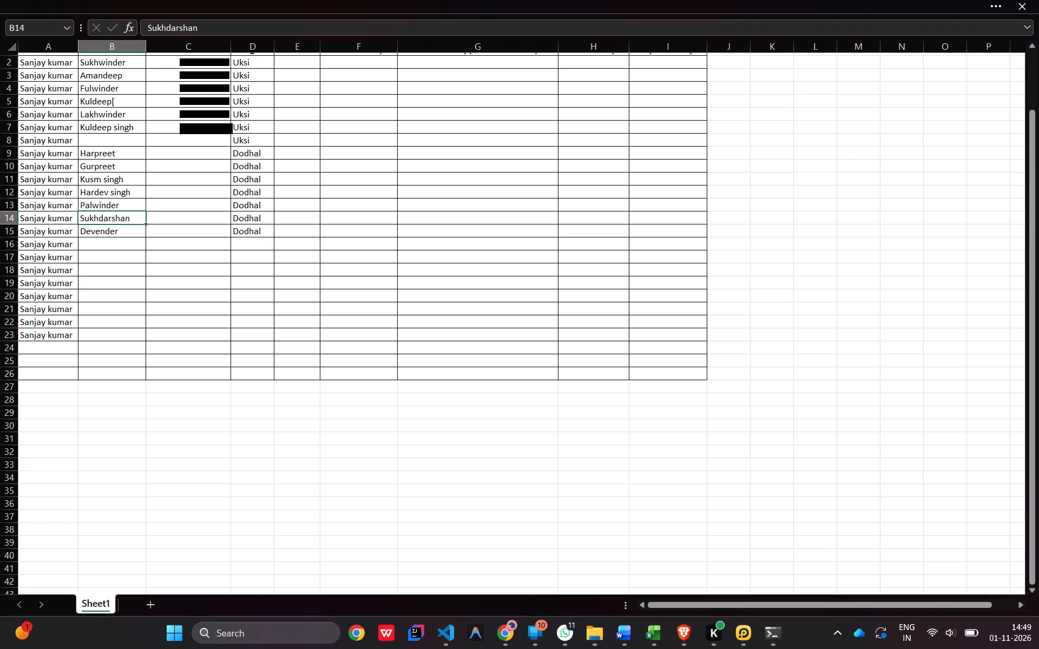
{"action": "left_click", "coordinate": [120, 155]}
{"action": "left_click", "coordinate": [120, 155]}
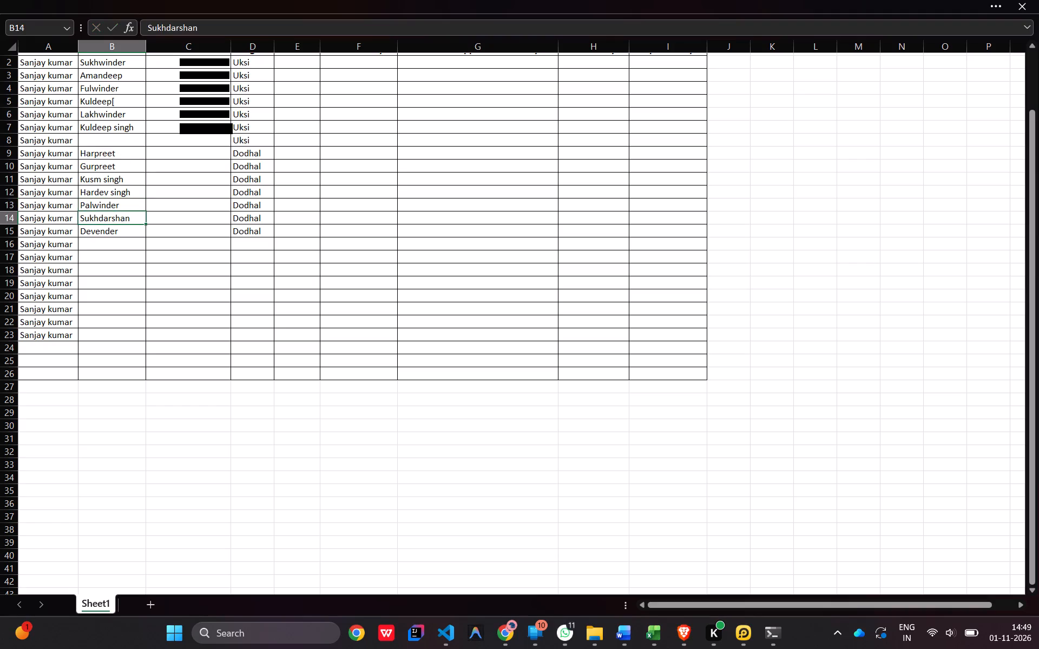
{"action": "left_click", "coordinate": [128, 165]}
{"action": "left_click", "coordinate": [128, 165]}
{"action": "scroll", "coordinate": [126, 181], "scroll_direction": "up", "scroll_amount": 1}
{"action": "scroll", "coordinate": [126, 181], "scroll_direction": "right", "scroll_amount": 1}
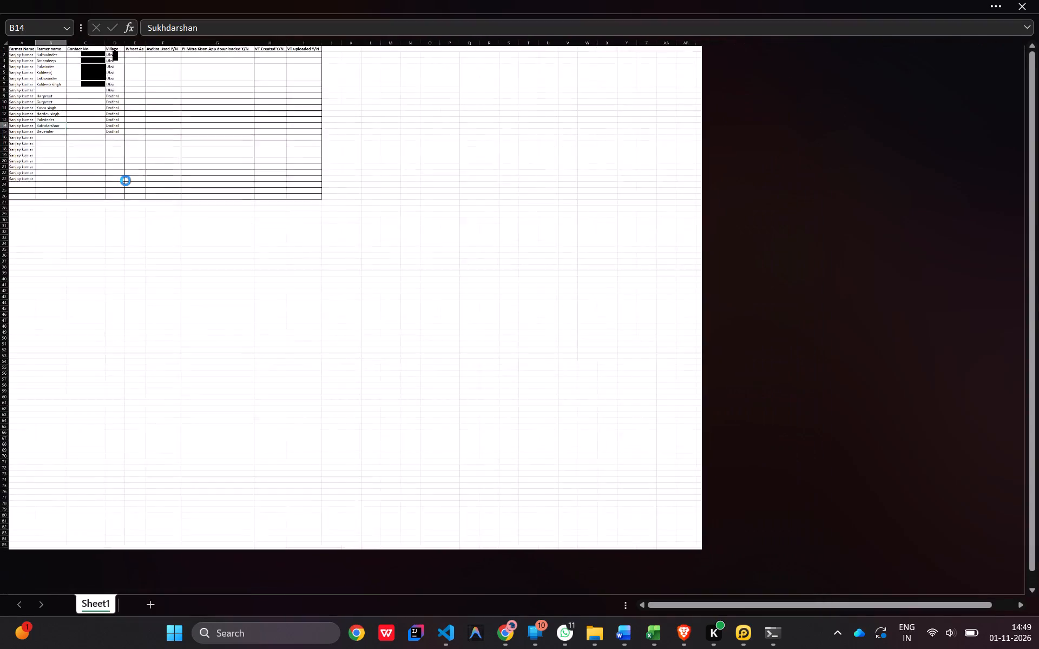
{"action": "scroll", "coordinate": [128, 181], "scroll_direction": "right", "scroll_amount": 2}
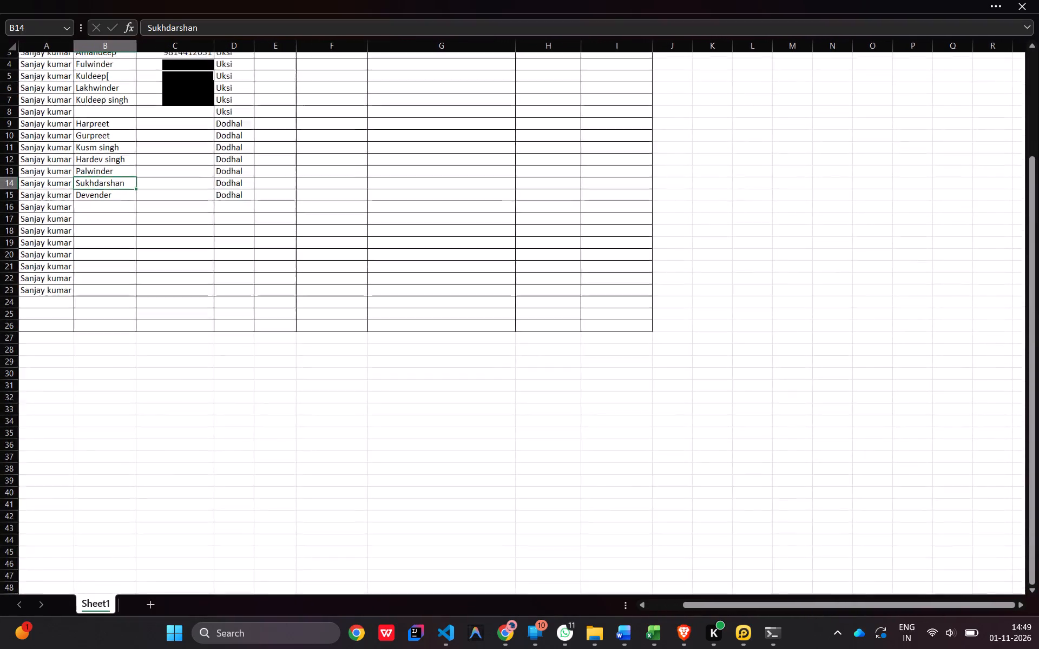
Clear the remaining names from the second Farmer name column, cells B9 through B15.
{"action": "key", "text": "BackSpace"}
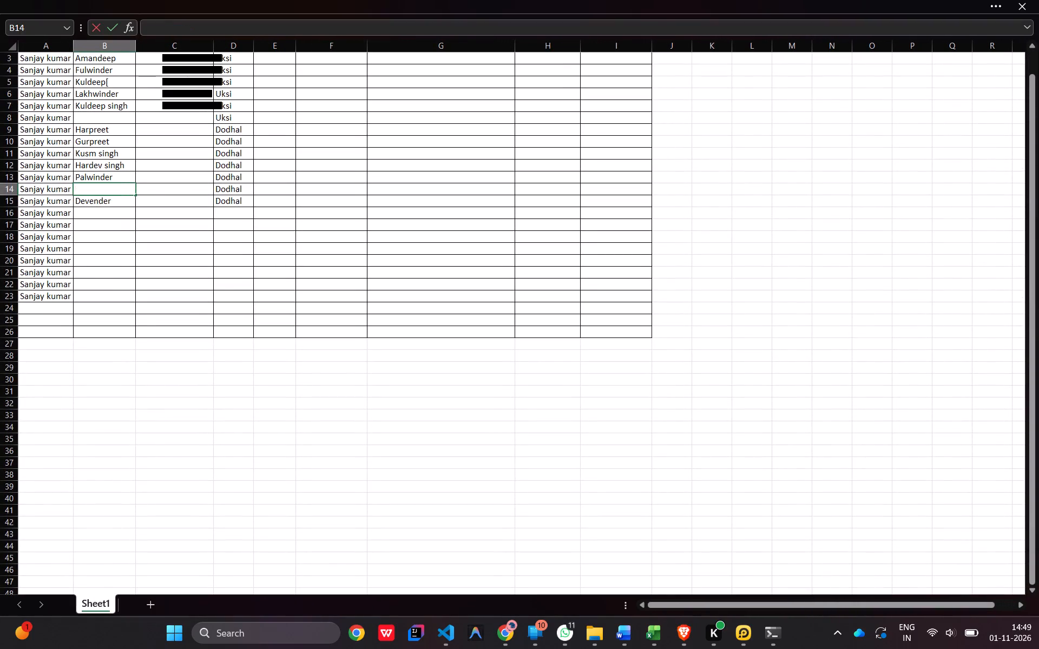
{"action": "key", "text": "Up"}
{"action": "key", "text": "BackSpace"}
{"action": "key", "text": "Up"}
{"action": "key", "text": "BackSpace"}
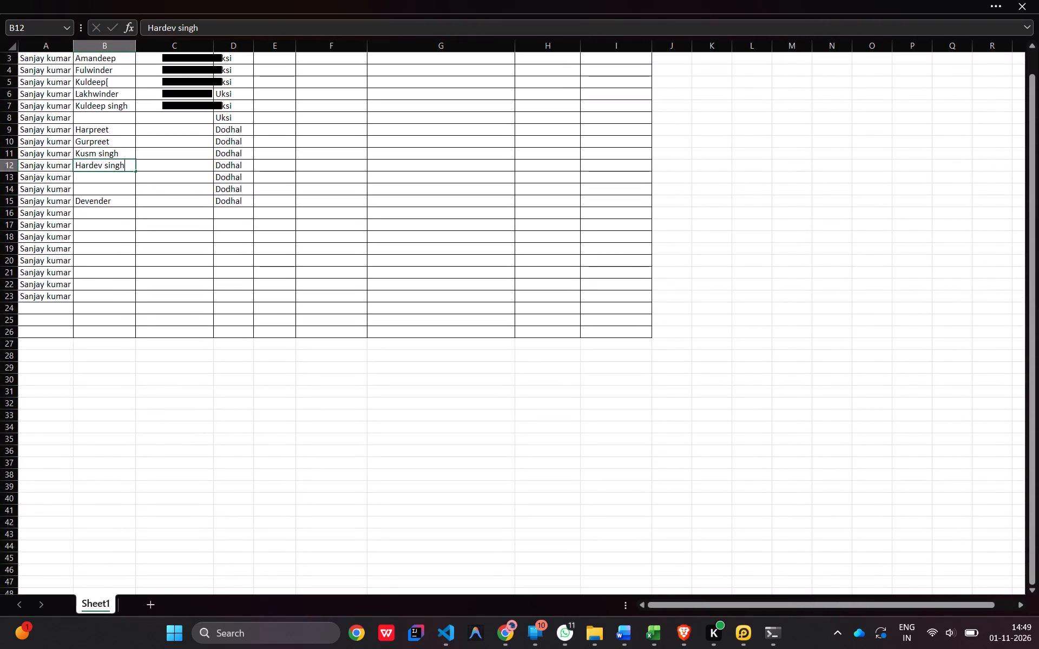
{"action": "key", "text": "Up"}
{"action": "key", "text": "BackSpace"}
{"action": "key", "text": "Up"}
{"action": "key", "text": "Up"}
{"action": "key", "text": "BackSpace"}
{"action": "key", "text": "Down"}
{"action": "key", "text": "BackSpace"}
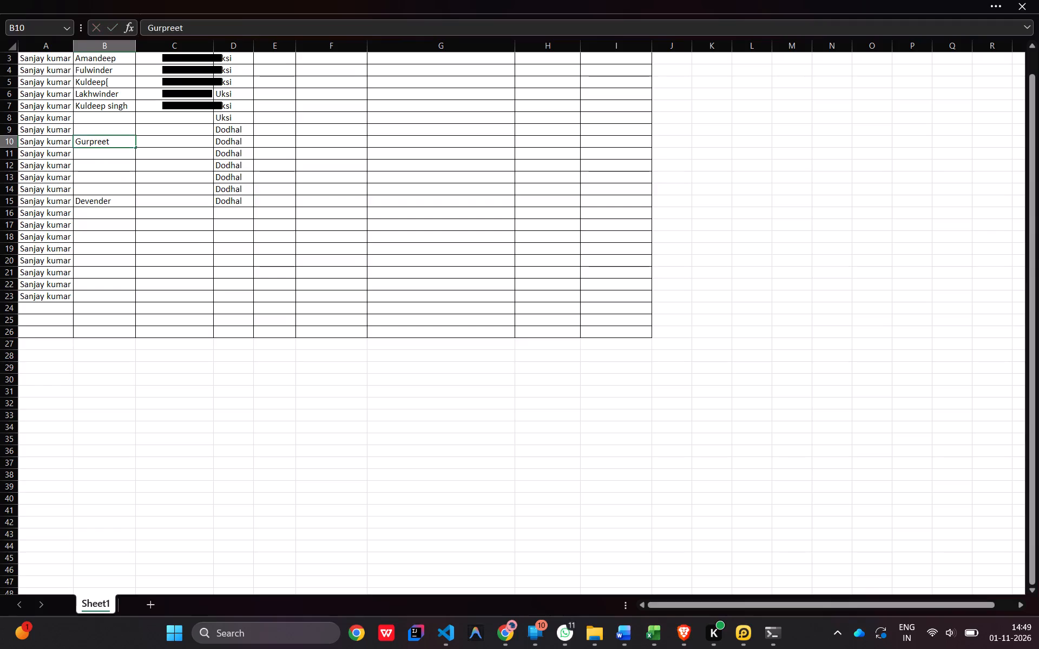
{"action": "key", "text": "Down"}
{"action": "key", "text": "Down"}
{"action": "key", "text": "Down"}
{"action": "key", "text": "Down"}
{"action": "key", "text": "Down"}
{"action": "key", "text": "BackSpace"}
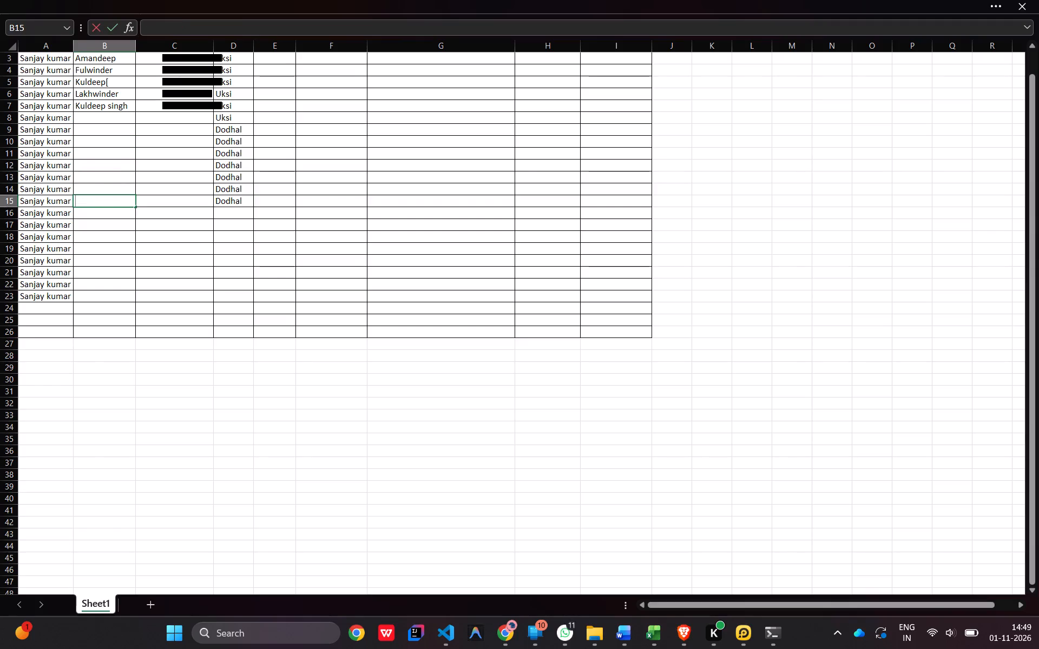
Enter Lakhwinder as the farmer name in B8.
{"action": "key", "text": "Up"}
{"action": "key", "text": "Up"}
{"action": "key", "text": "Up"}
{"action": "key", "text": "Up"}
{"action": "key", "text": "Up"}
{"action": "key", "text": "Up"}
{"action": "key", "text": "Up"}
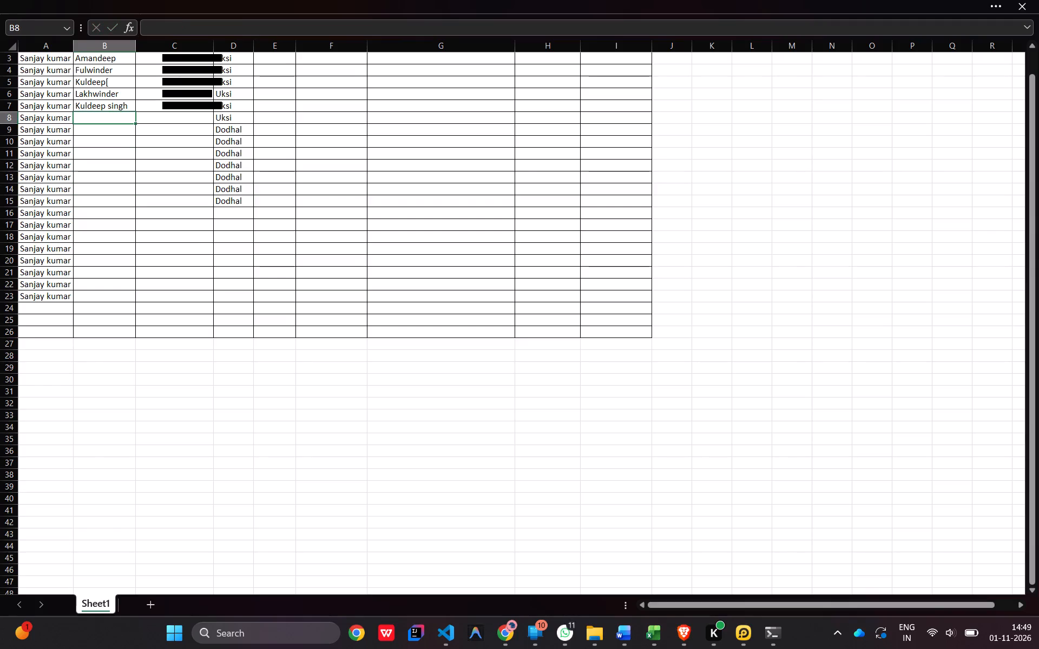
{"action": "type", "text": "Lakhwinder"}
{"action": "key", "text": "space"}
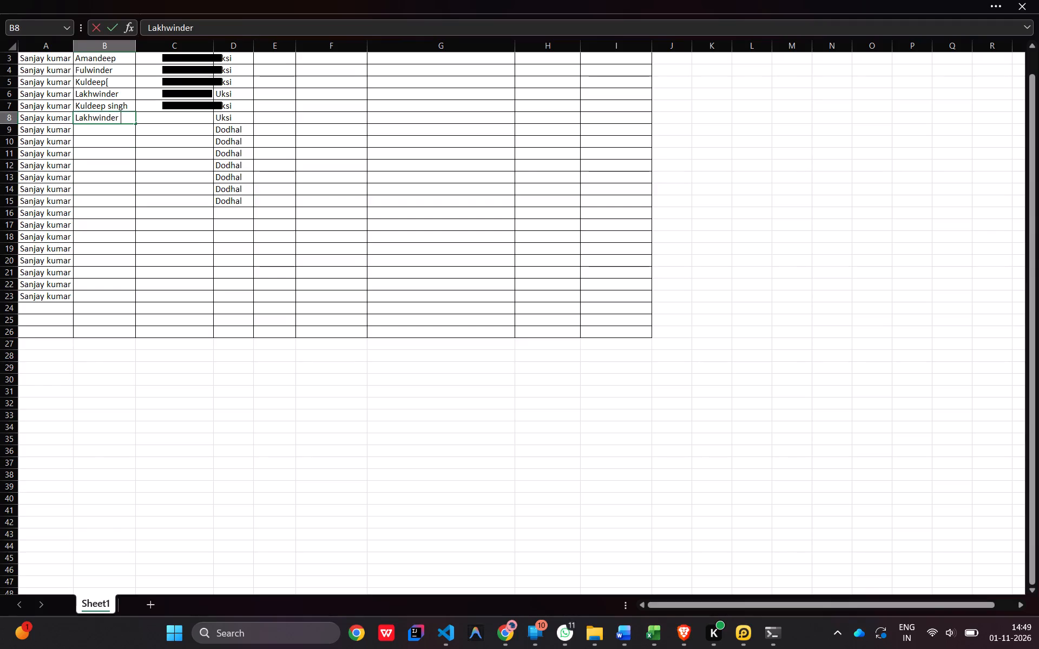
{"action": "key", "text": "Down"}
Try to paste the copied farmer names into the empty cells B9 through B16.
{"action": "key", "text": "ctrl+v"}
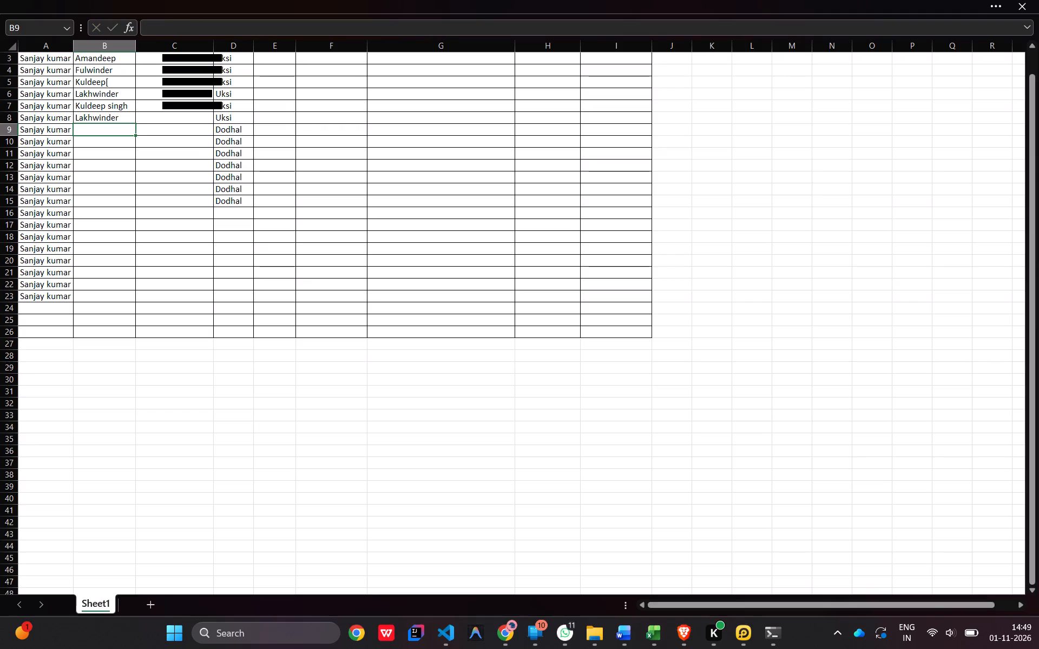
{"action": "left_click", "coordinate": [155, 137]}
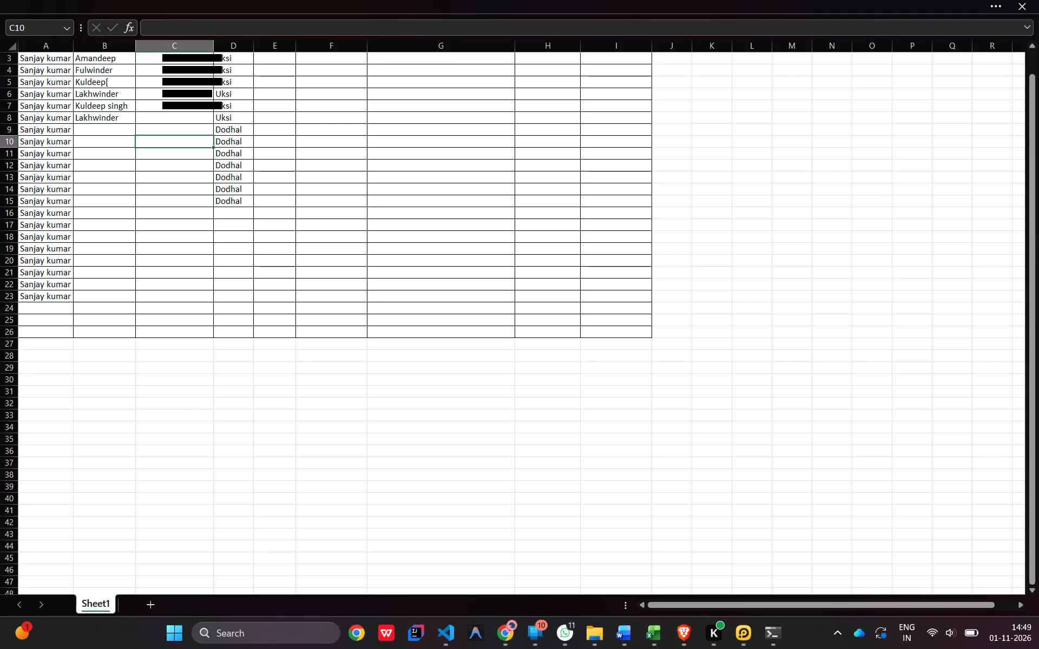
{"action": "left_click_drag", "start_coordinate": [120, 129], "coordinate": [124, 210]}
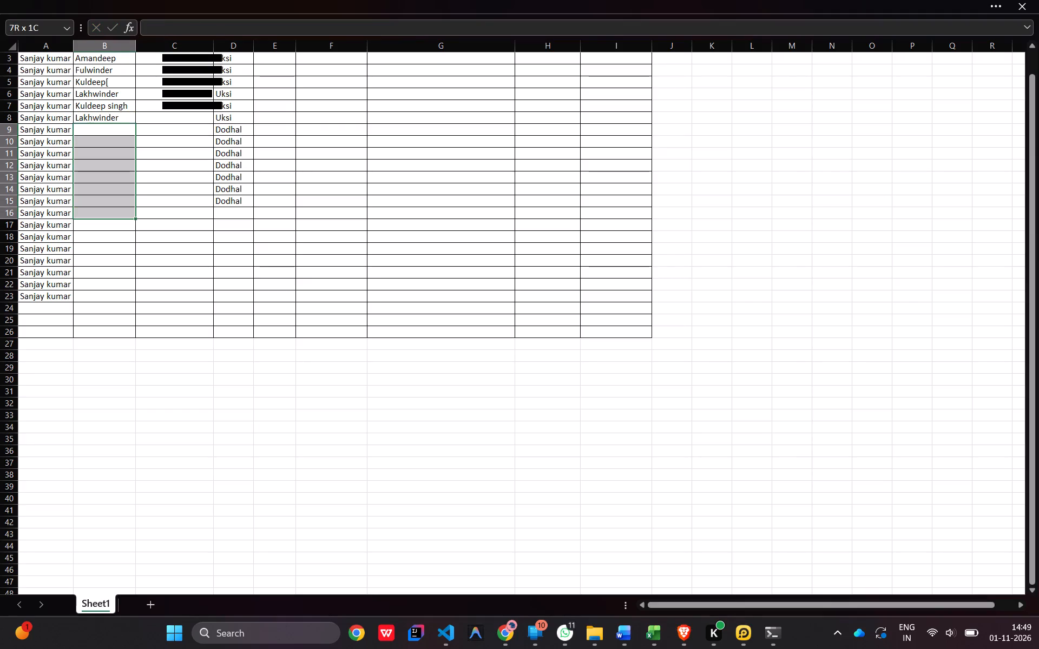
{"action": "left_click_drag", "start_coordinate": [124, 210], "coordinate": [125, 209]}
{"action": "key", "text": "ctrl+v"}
Enter the farmer names Kunal in B9, Harpreet in B10 and Gurpreet in B11.
{"action": "left_click", "coordinate": [111, 131]}
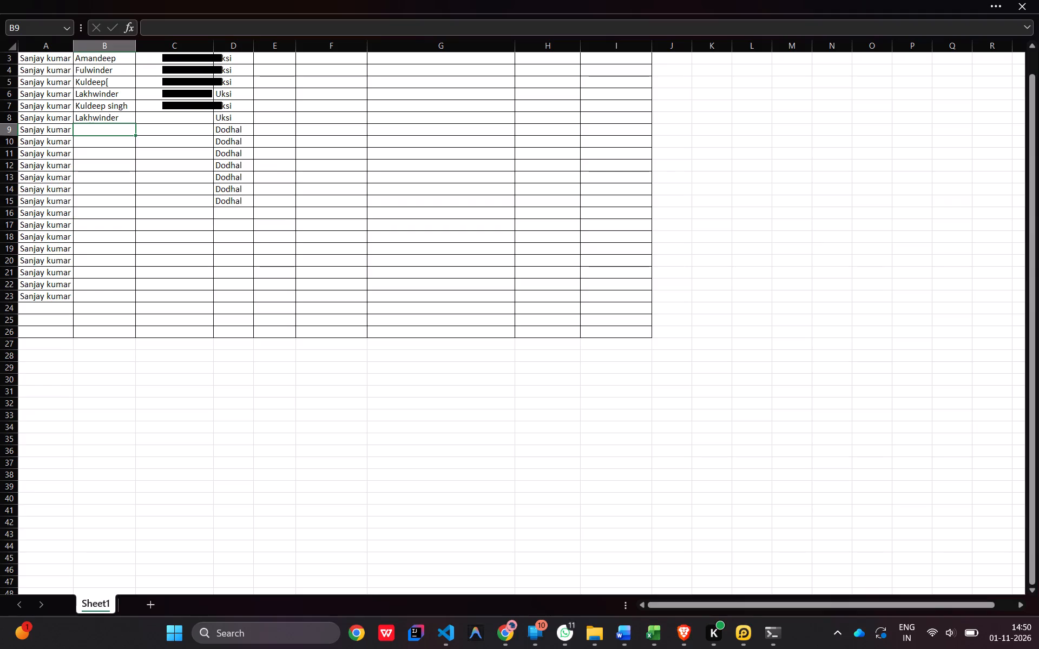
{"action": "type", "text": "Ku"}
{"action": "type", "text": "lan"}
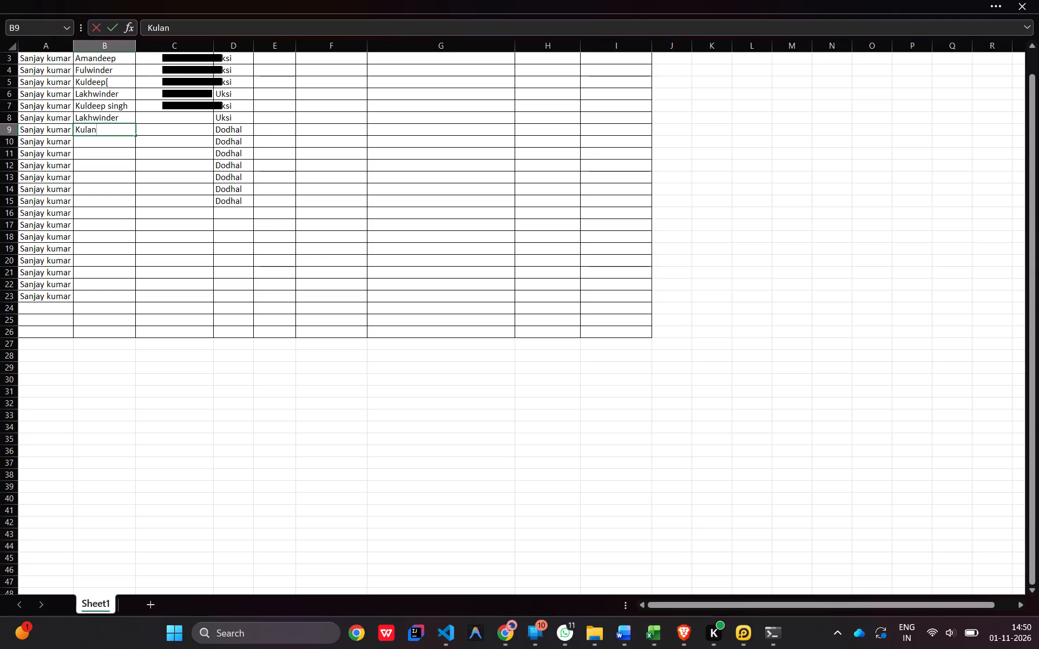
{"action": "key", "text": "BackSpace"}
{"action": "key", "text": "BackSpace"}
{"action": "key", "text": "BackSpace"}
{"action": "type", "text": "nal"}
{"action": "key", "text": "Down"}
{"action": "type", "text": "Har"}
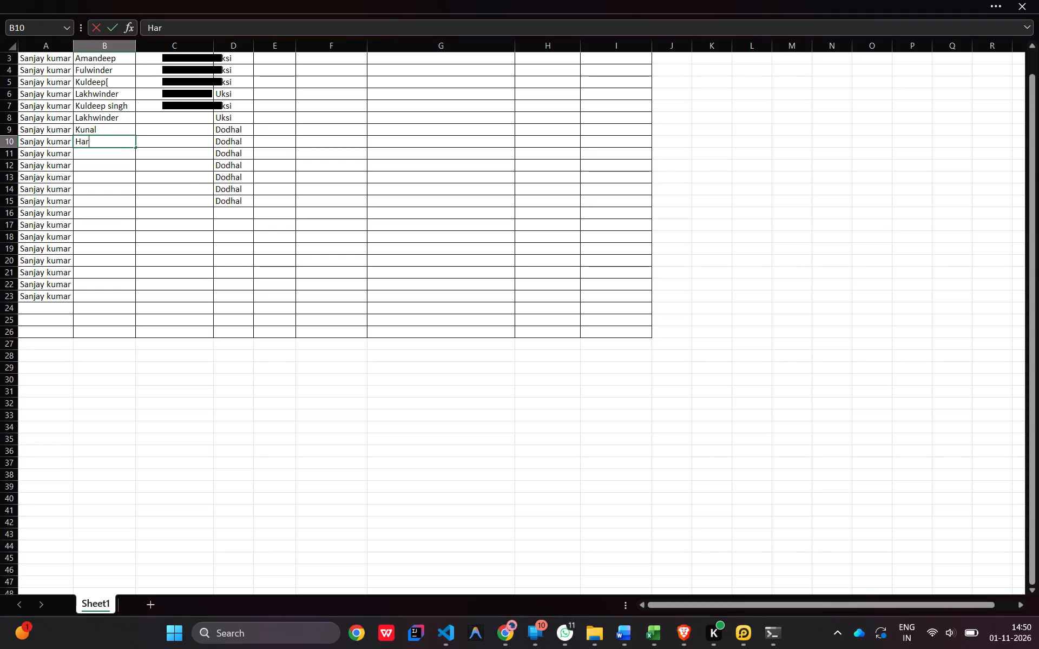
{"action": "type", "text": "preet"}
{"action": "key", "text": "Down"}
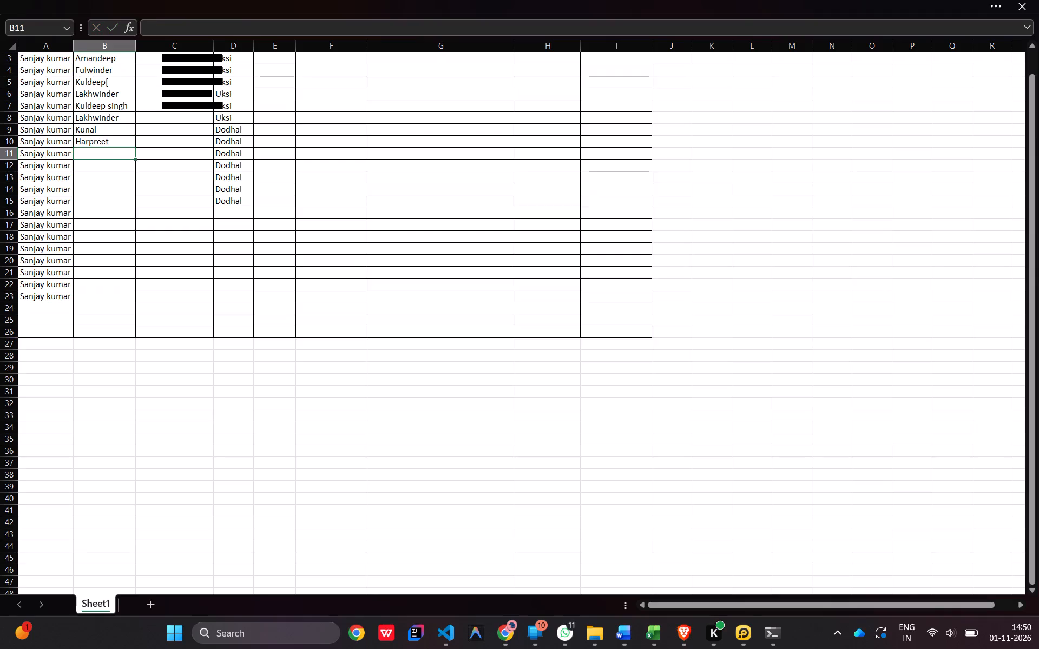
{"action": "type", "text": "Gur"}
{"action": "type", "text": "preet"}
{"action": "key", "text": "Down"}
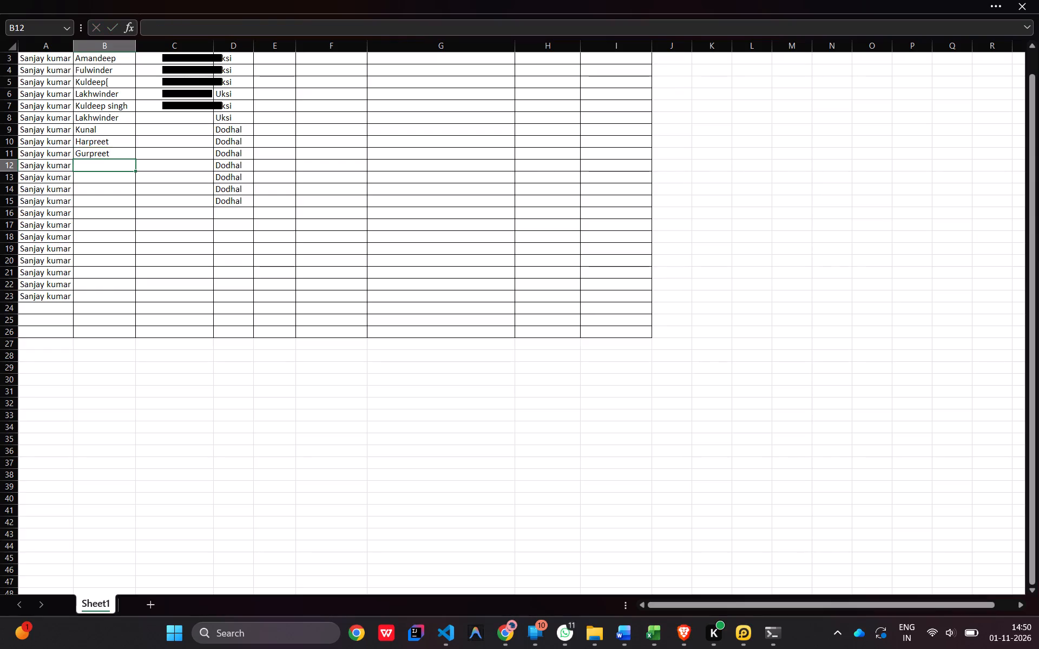
Enter the next farmer's full name in B12 and the farmer name Hardev in B13.
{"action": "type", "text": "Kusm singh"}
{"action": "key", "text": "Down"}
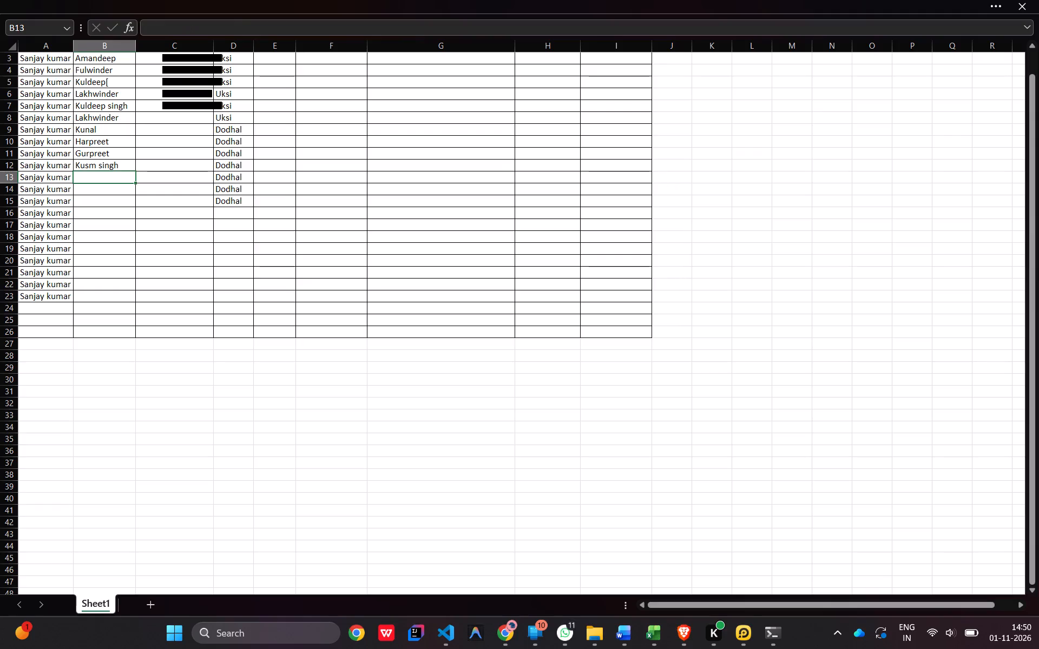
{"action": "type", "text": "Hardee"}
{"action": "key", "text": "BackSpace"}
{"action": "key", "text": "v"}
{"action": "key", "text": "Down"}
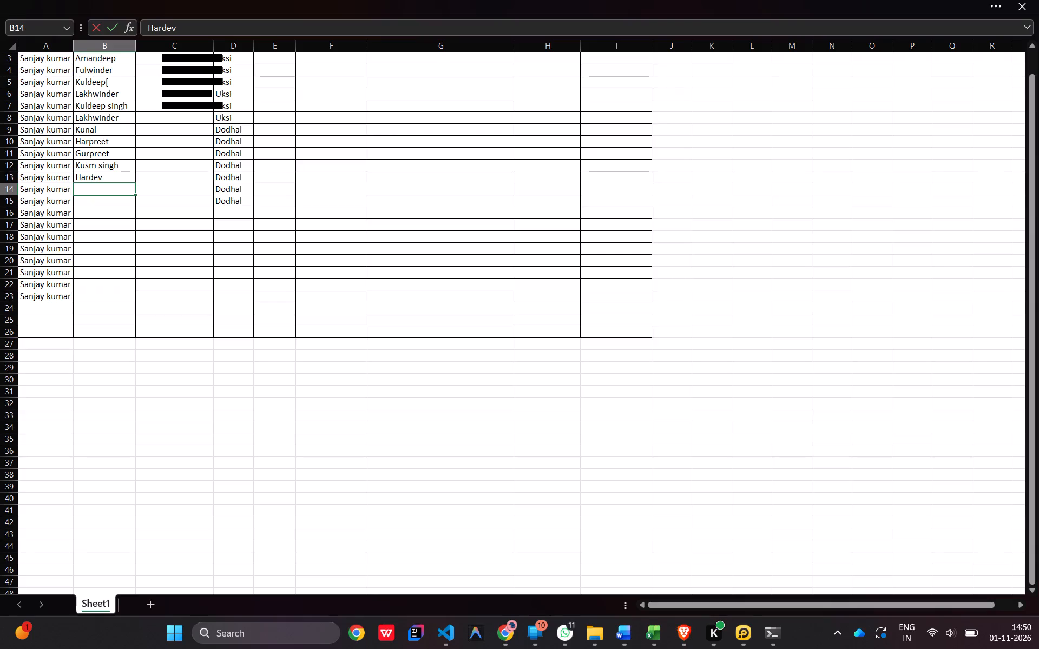
Enter the farmer names Palwinder in B14, Sukhdarshan in B15 and Devender in B16.
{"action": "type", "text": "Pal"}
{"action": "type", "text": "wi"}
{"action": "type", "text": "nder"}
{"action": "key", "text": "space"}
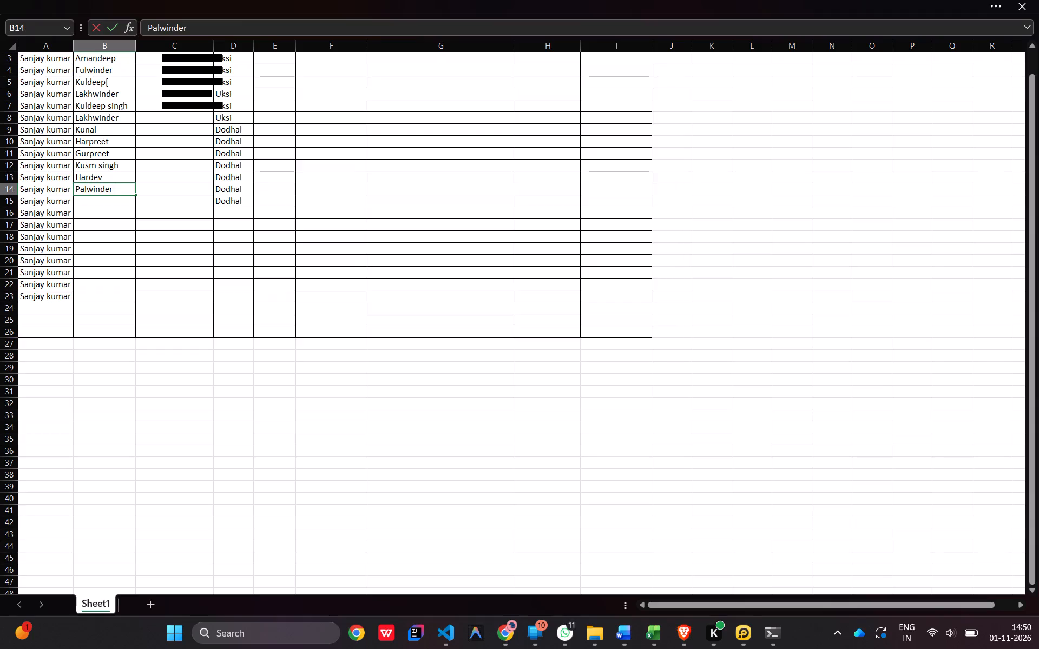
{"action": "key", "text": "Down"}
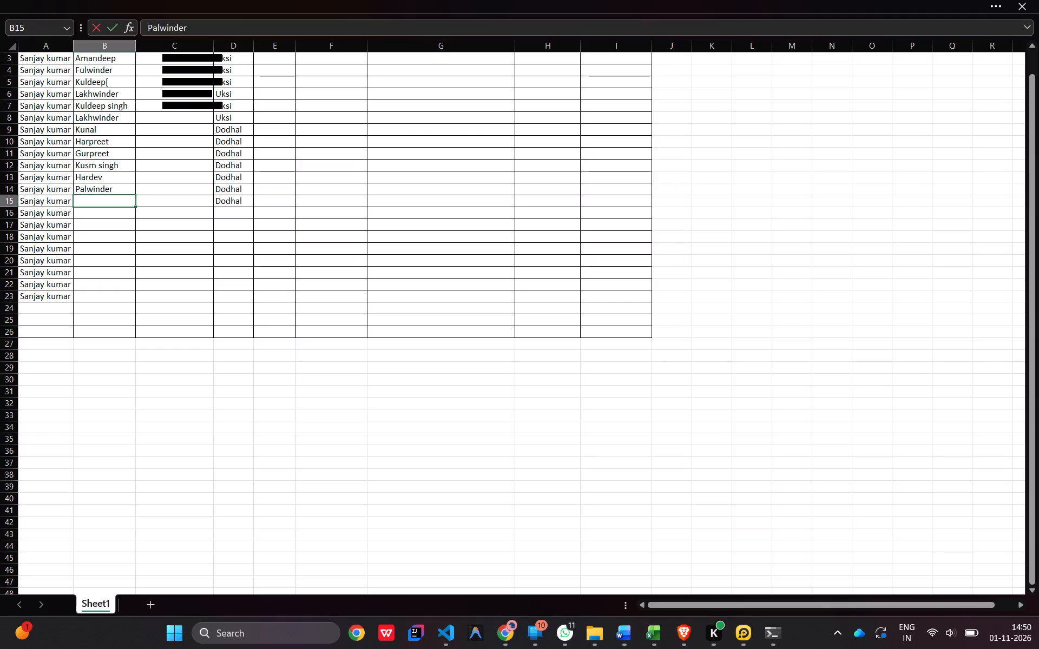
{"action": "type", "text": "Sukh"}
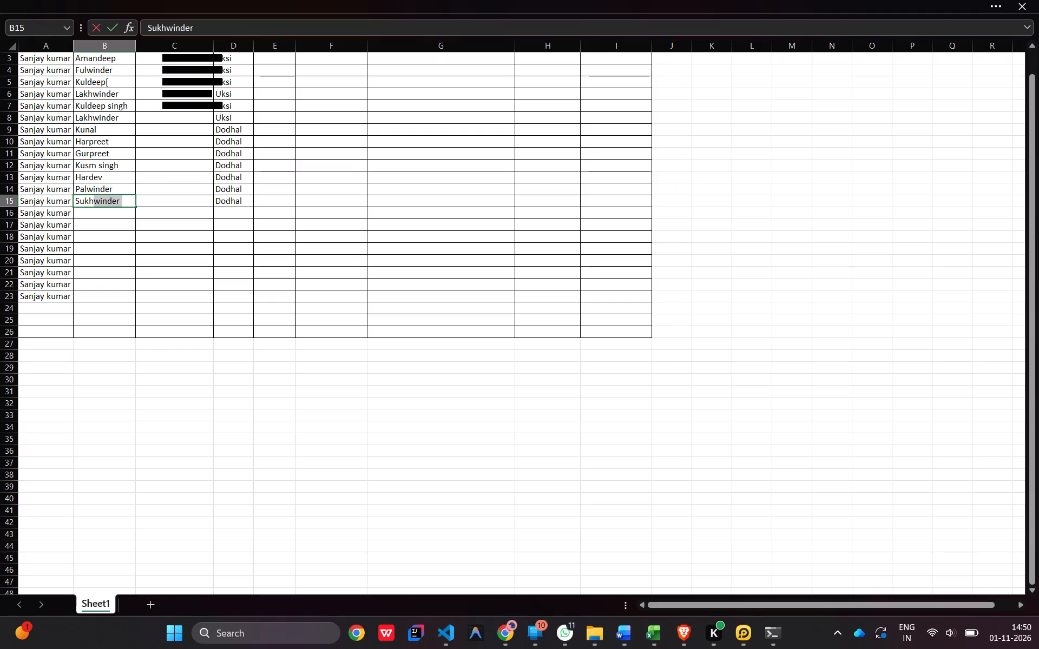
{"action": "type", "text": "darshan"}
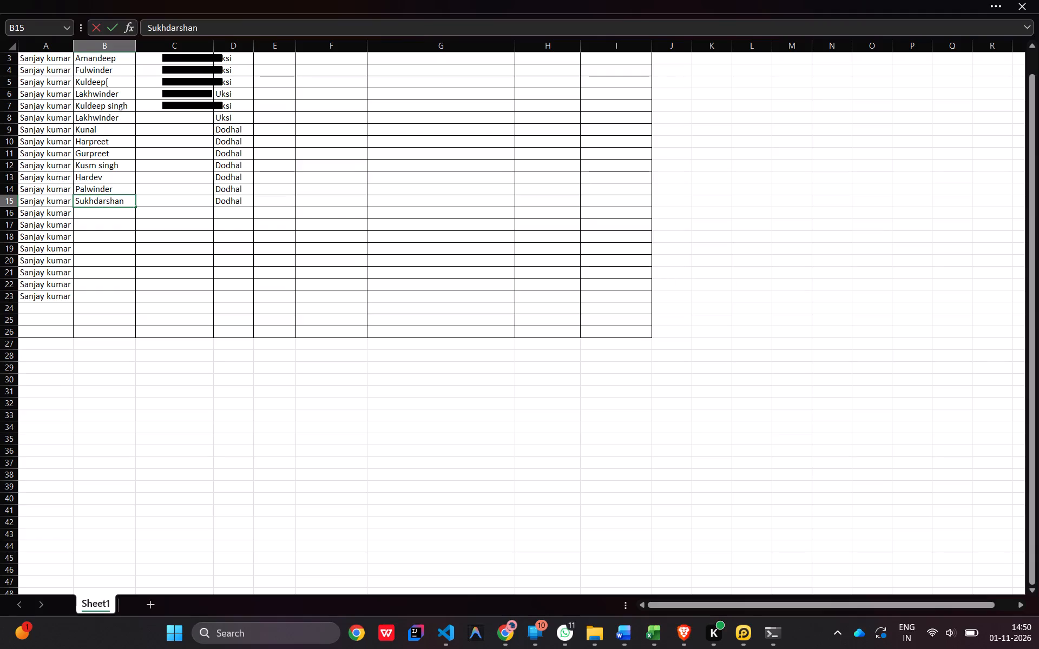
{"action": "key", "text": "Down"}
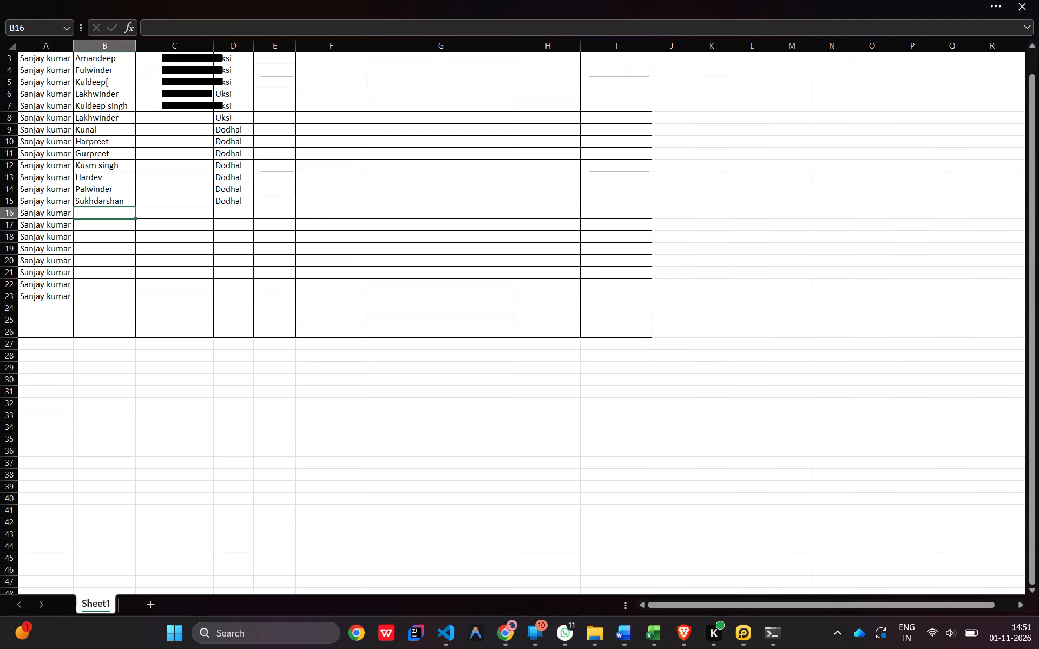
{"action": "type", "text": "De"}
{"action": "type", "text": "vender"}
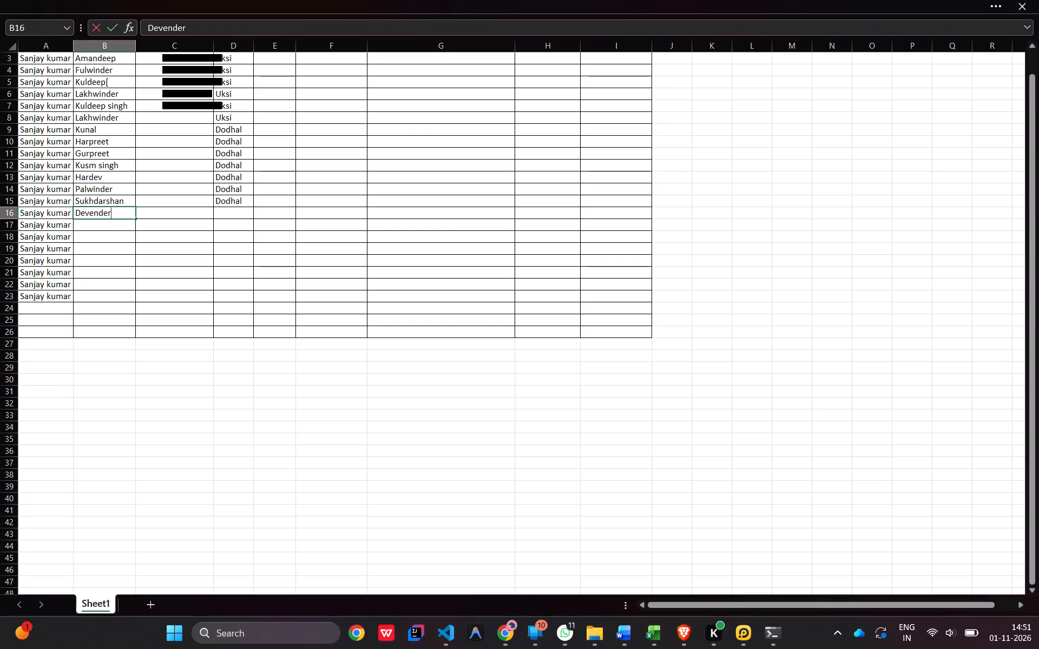
Enter Dodhal as the village for Devender in D16.
{"action": "left_click", "coordinate": [228, 221]}
{"action": "key", "text": "Up"}
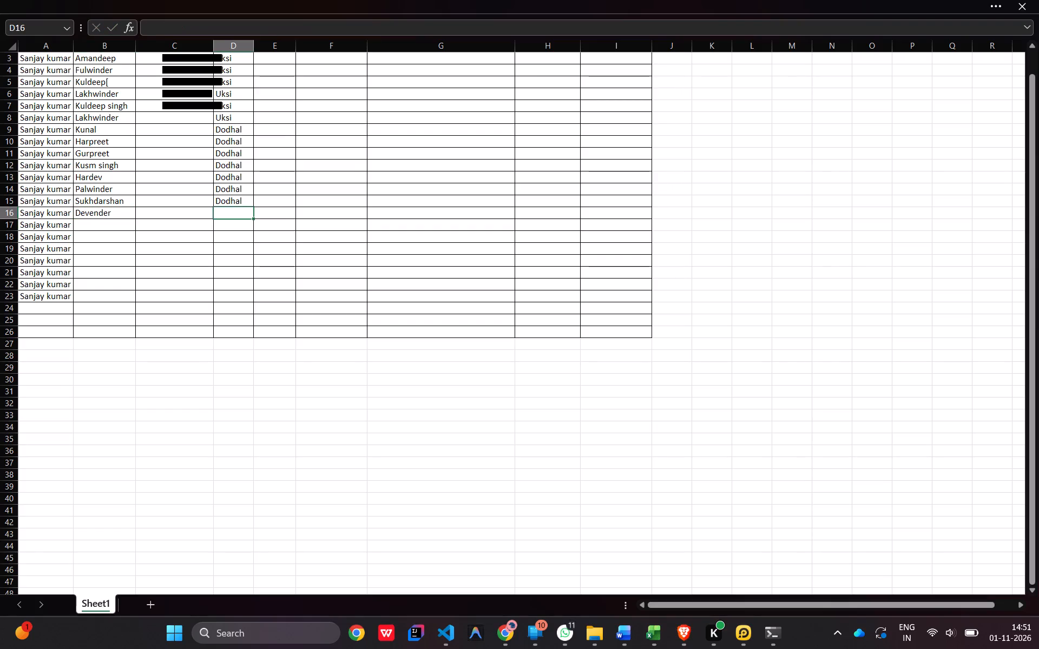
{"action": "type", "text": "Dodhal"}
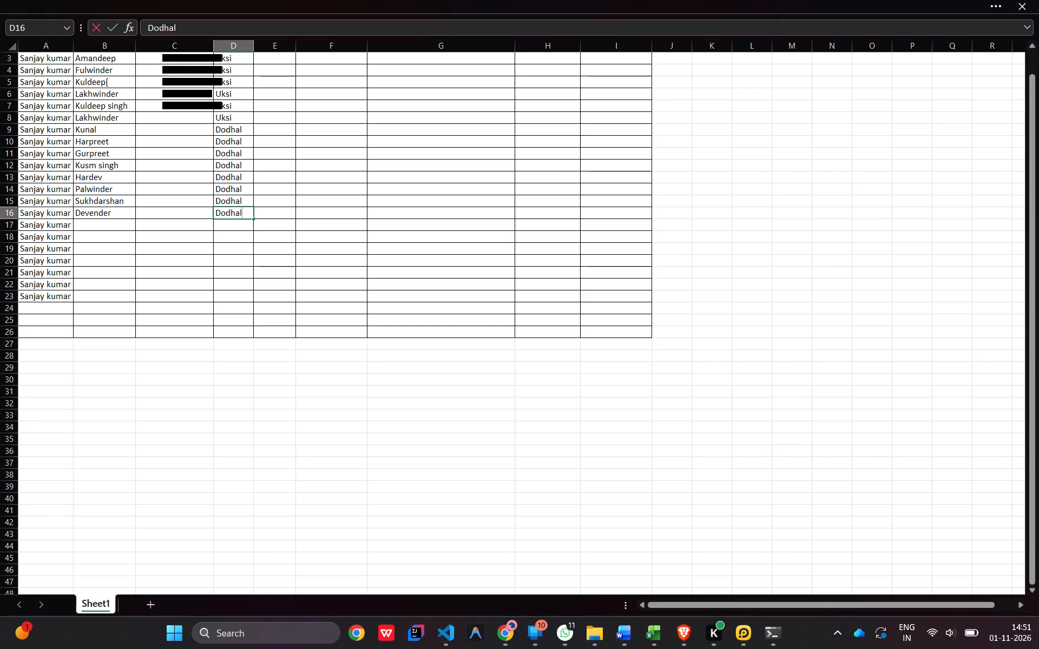
{"action": "scroll", "coordinate": [222, 245], "scroll_direction": "up", "scroll_amount": 1}
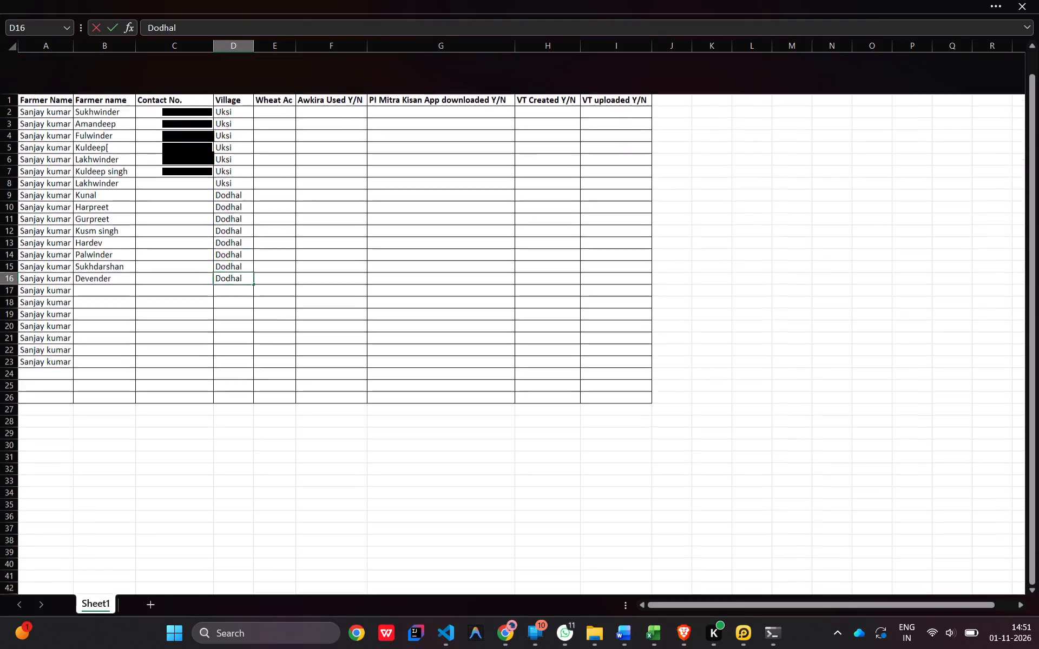
{"action": "scroll", "coordinate": [222, 245], "scroll_direction": "up", "scroll_amount": 1}
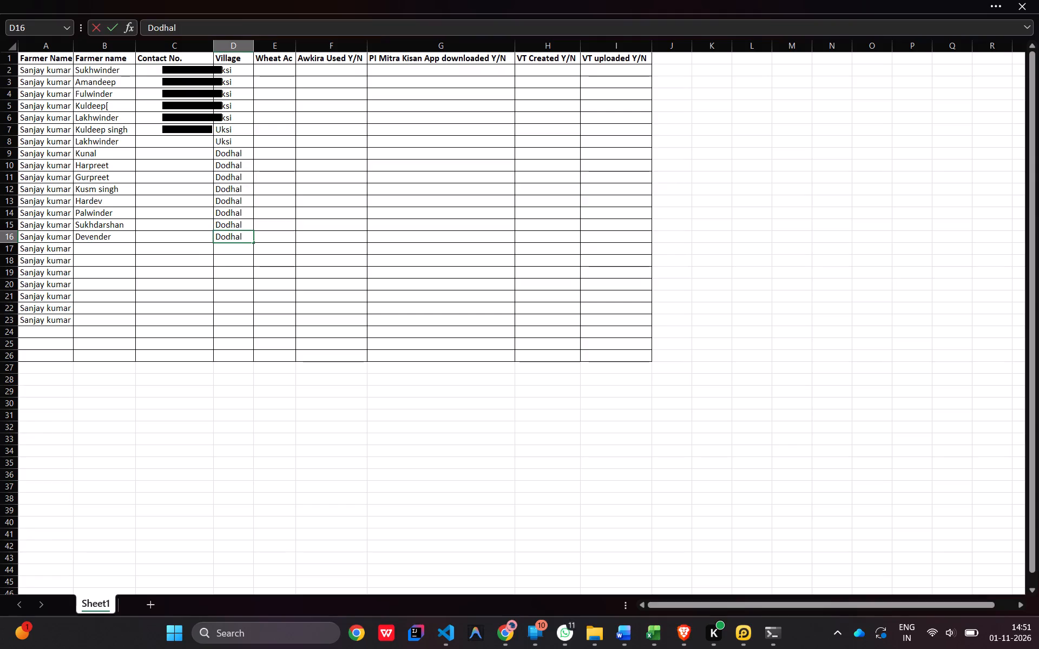
{"action": "left_click", "coordinate": [226, 156]}
{"action": "key", "text": "BackSpace"}
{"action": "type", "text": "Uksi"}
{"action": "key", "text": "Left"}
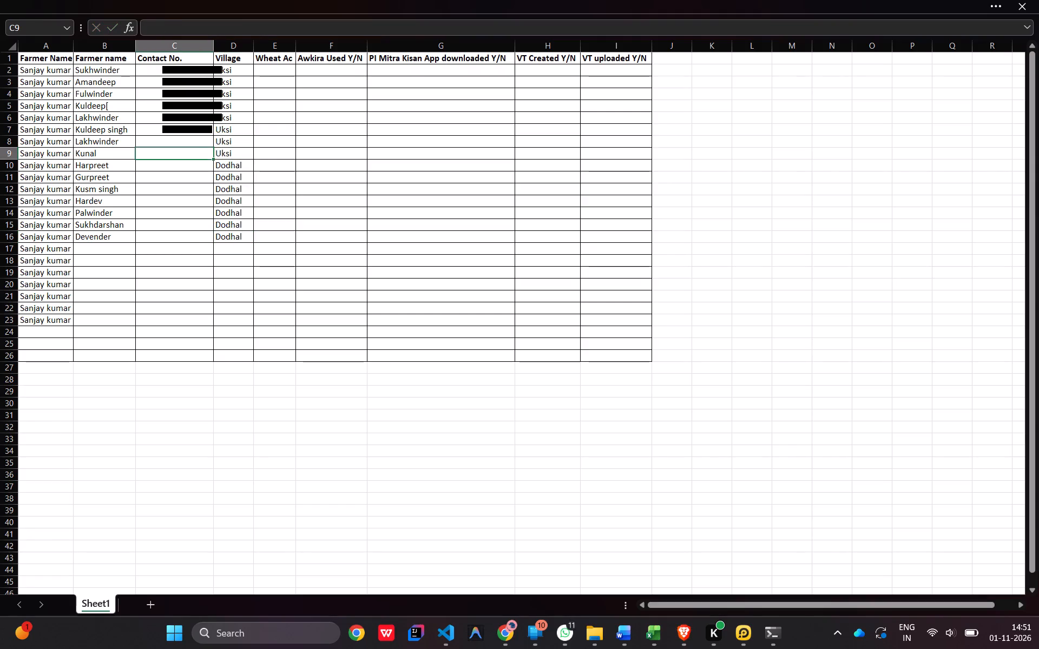
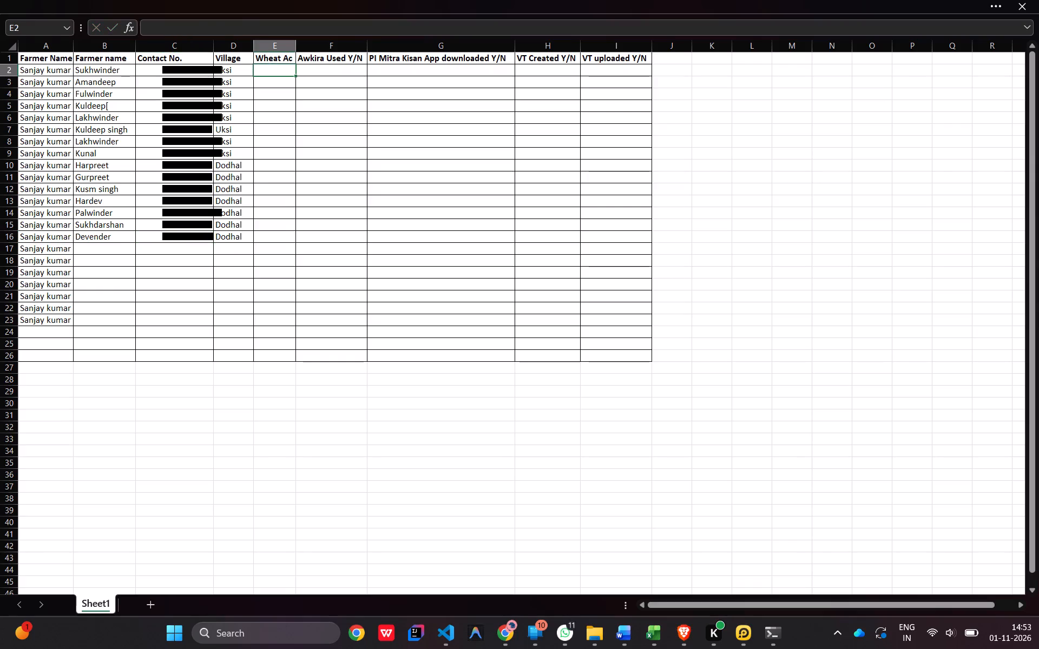
Enter the wheat acreages 6, 10, 30, 8, 8, 12 and 6 in E2 through E8.
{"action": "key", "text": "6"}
{"action": "key", "text": "Down"}
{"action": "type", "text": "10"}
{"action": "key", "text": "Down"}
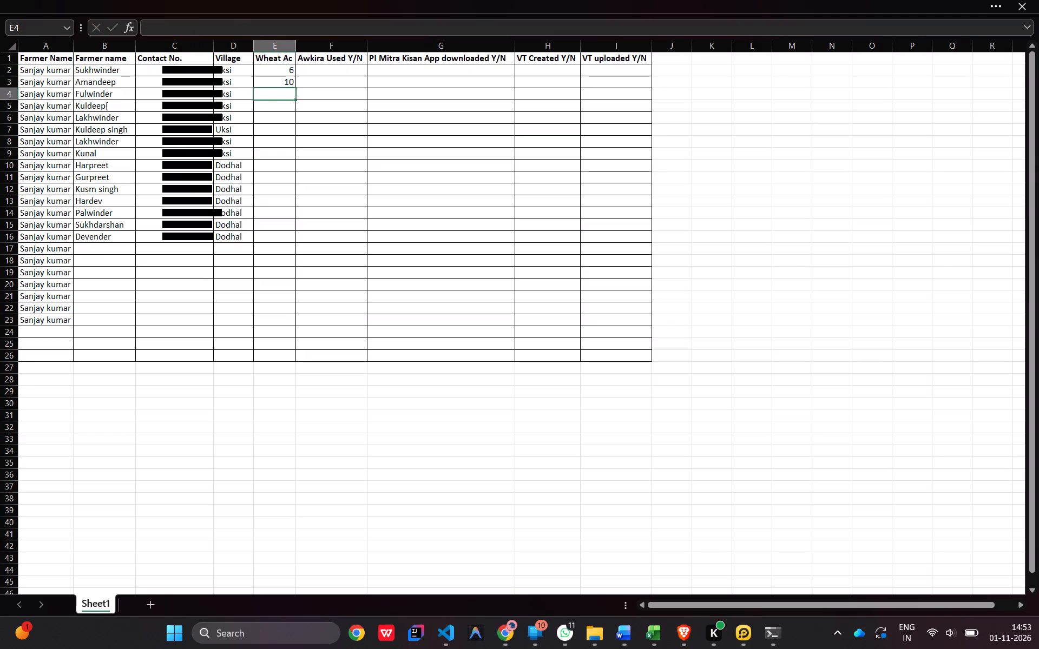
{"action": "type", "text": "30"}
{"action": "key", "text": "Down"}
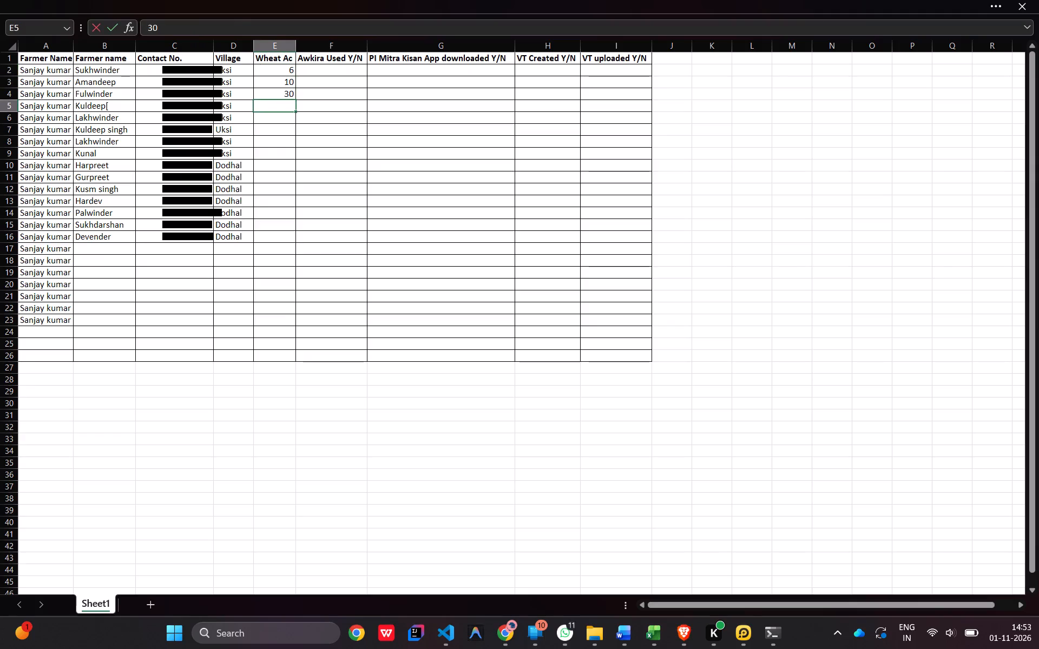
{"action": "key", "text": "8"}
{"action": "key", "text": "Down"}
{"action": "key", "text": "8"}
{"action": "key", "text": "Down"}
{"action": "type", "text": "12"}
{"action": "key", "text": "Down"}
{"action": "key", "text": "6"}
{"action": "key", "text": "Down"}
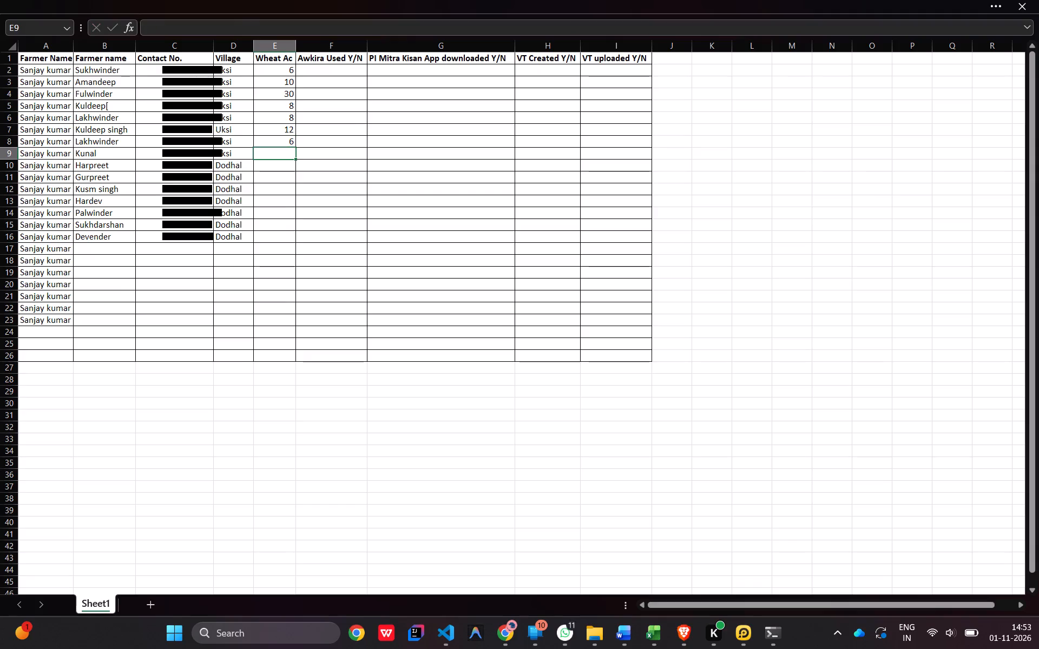
Skip Kunal's row and enter the wheat acreages 6, 35, 7 and 40 in E10 through E13.
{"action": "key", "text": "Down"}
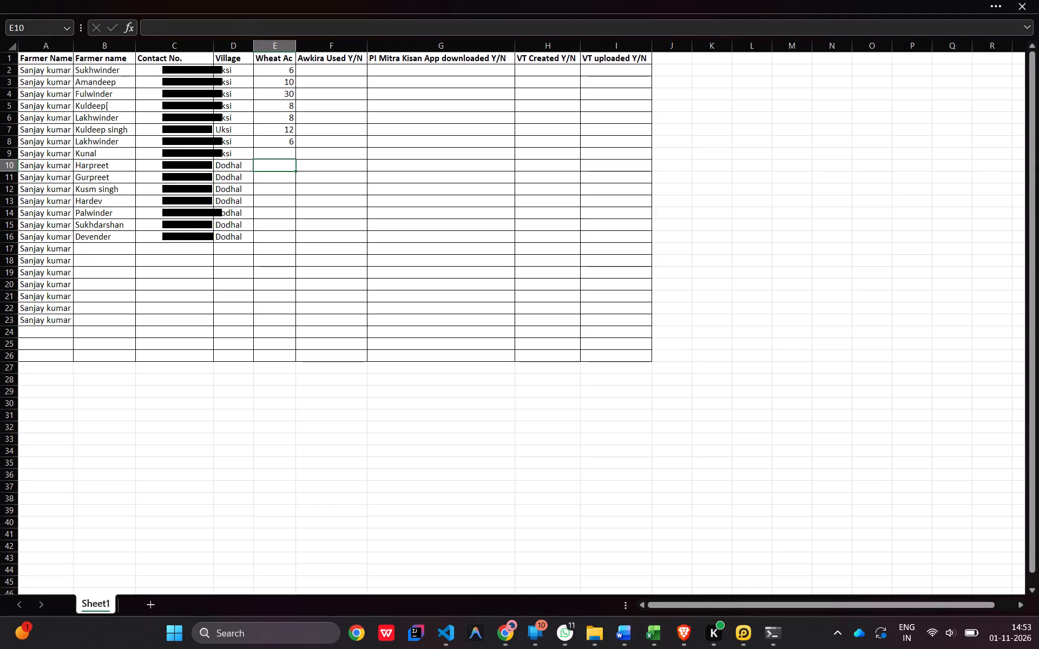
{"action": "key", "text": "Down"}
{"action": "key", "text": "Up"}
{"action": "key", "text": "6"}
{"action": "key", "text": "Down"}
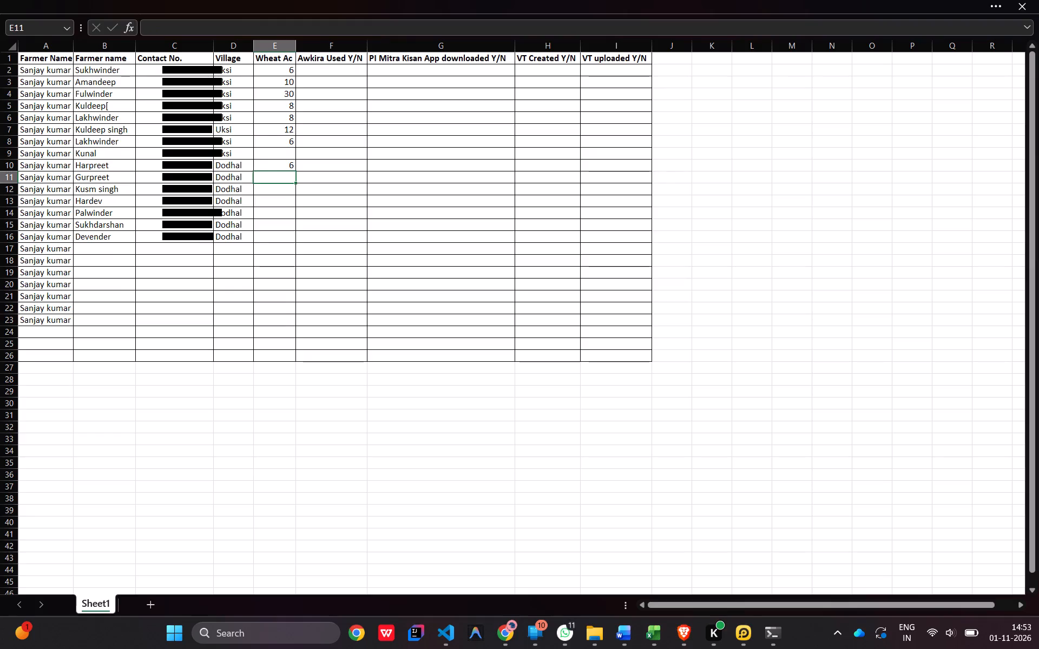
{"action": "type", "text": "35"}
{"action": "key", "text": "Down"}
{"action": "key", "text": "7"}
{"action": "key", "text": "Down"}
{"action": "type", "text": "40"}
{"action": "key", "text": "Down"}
Enter the wheat acreages 12 for Palwinder, 10 for Sukhdarshan and 8 for Devender in E14 through E16.
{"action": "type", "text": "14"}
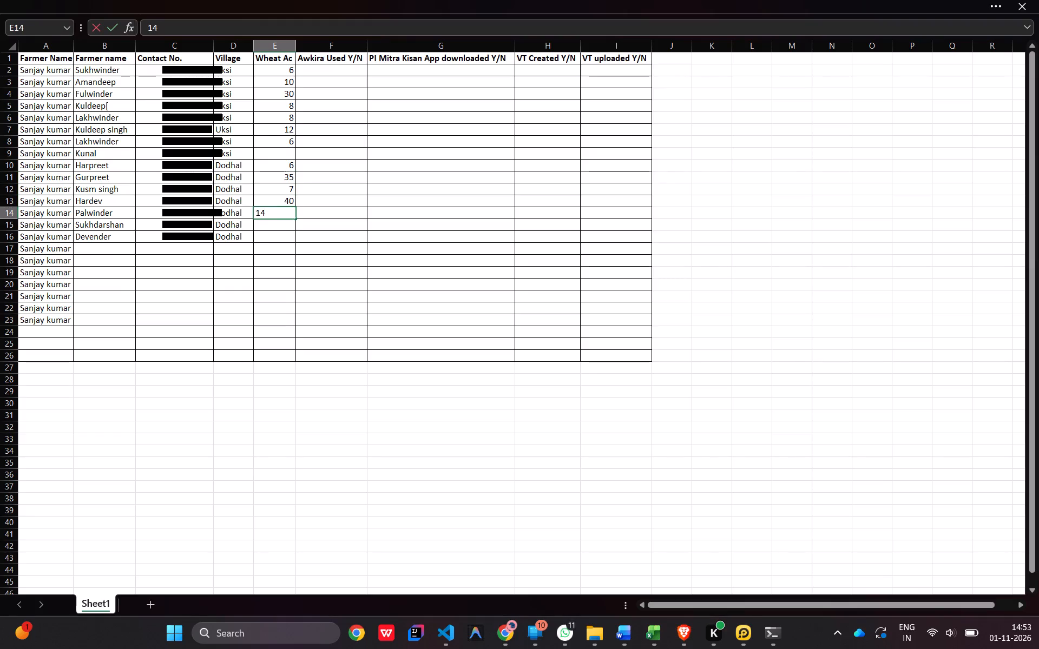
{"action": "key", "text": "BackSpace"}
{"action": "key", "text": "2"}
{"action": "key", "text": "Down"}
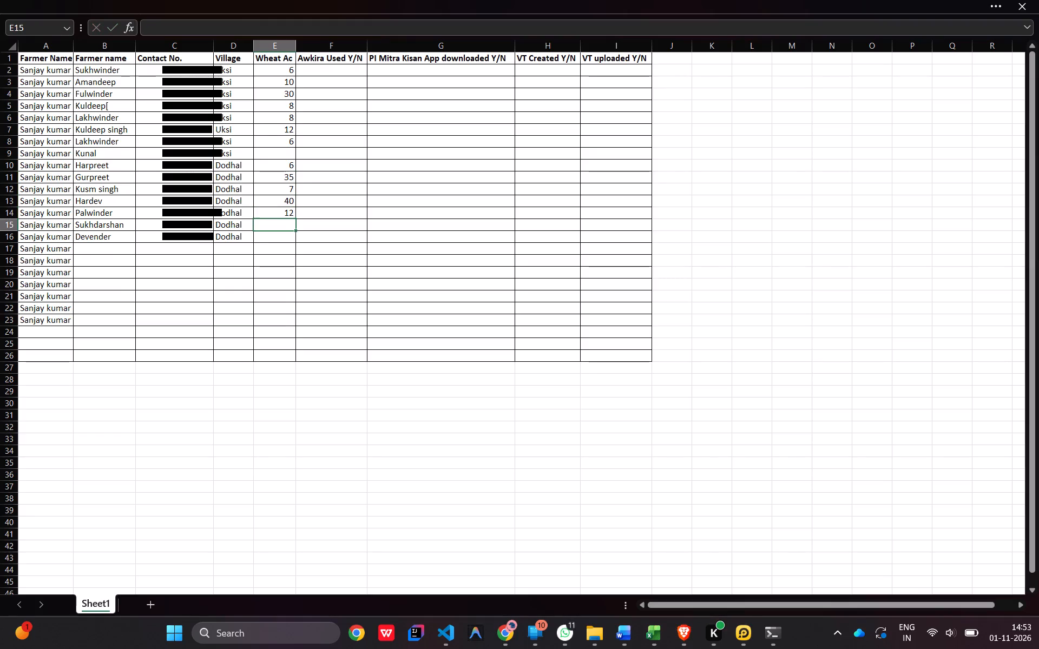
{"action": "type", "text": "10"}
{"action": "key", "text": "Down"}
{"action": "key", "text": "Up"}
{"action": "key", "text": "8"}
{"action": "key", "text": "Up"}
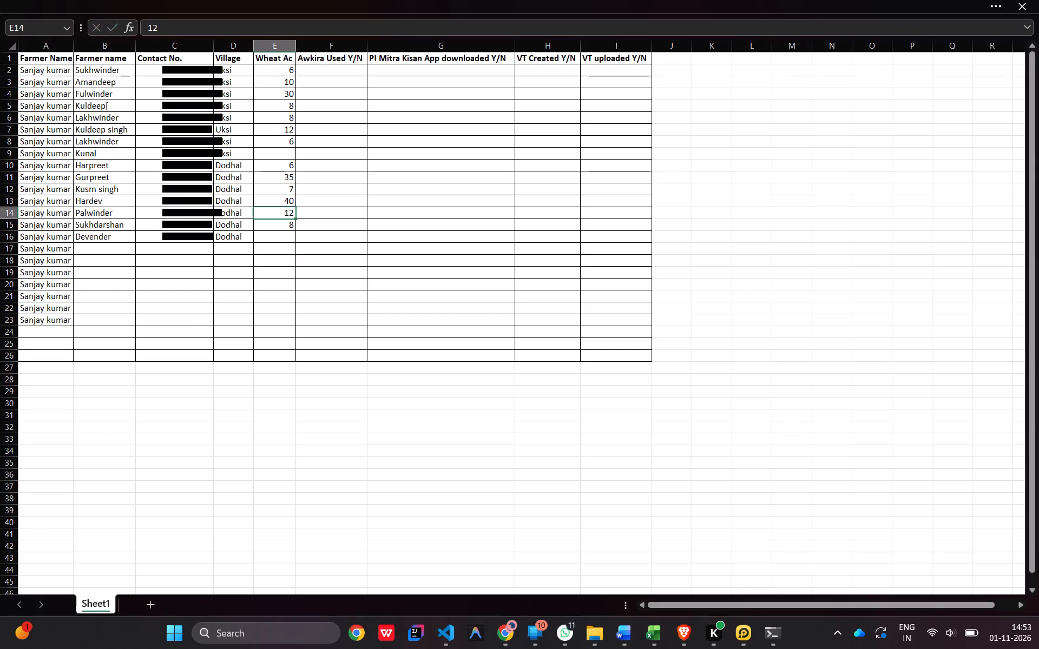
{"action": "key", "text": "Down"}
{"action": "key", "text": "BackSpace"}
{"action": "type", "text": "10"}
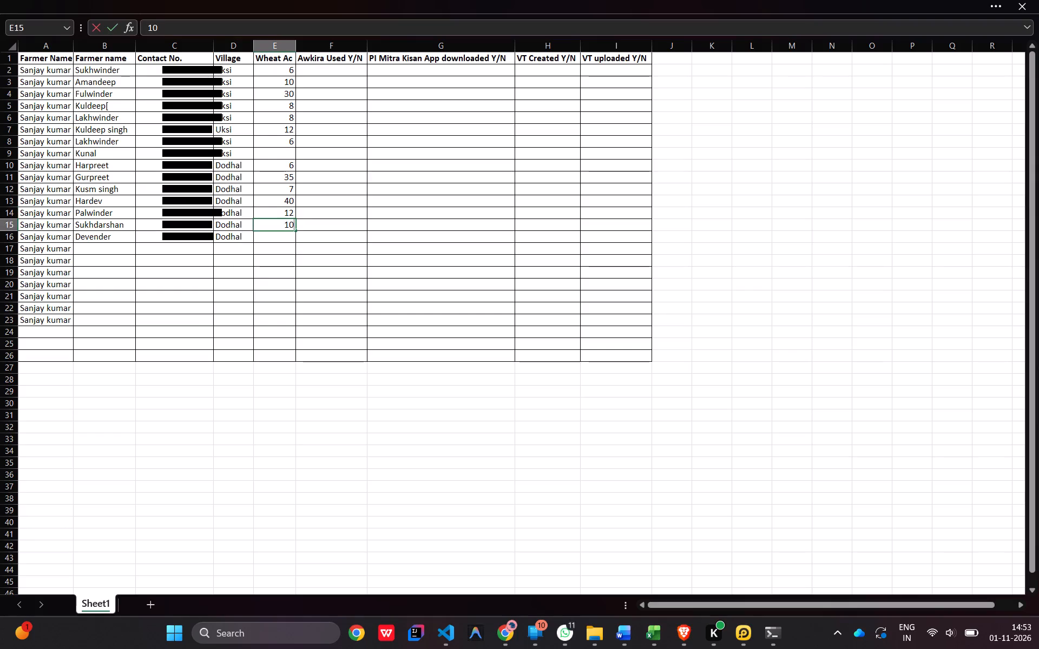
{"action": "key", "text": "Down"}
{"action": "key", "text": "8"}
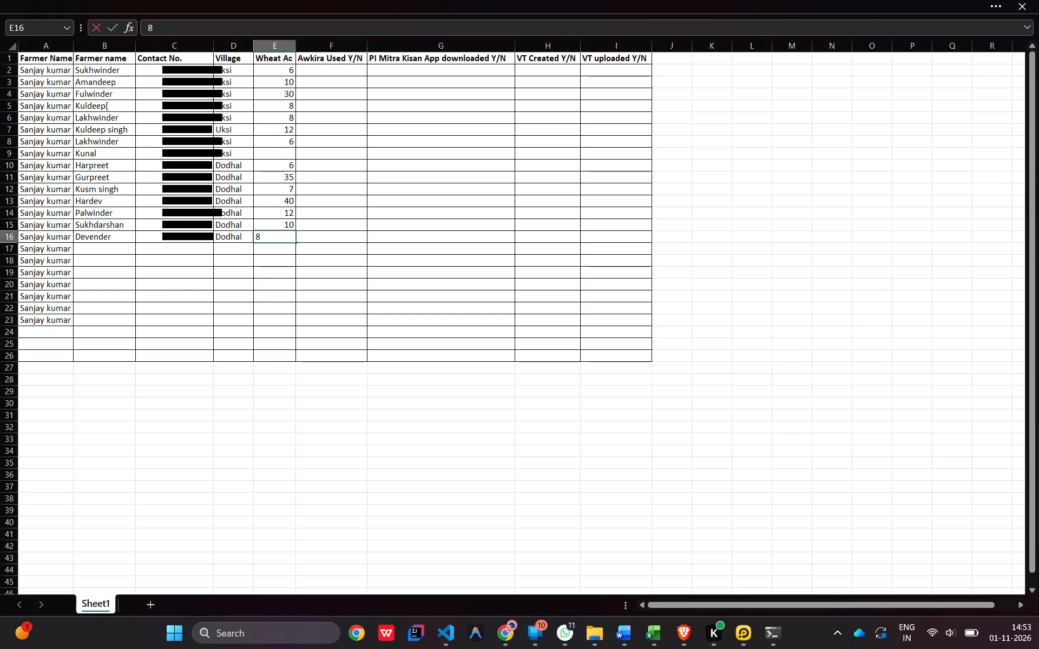
{"action": "left_click", "coordinate": [268, 204]}
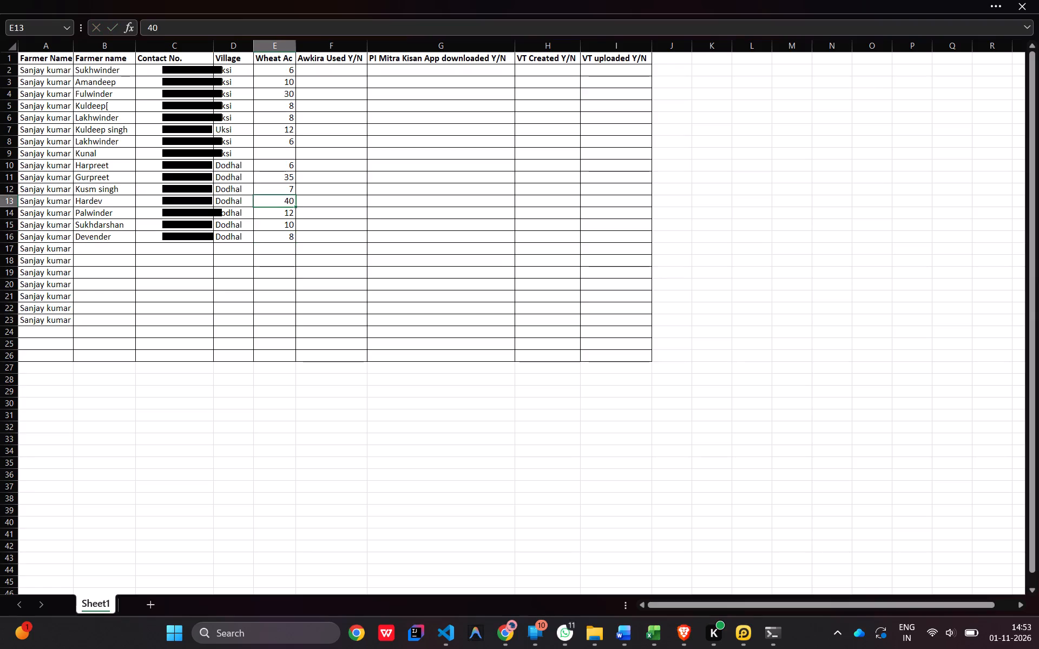
{"action": "left_click", "coordinate": [110, 204]}
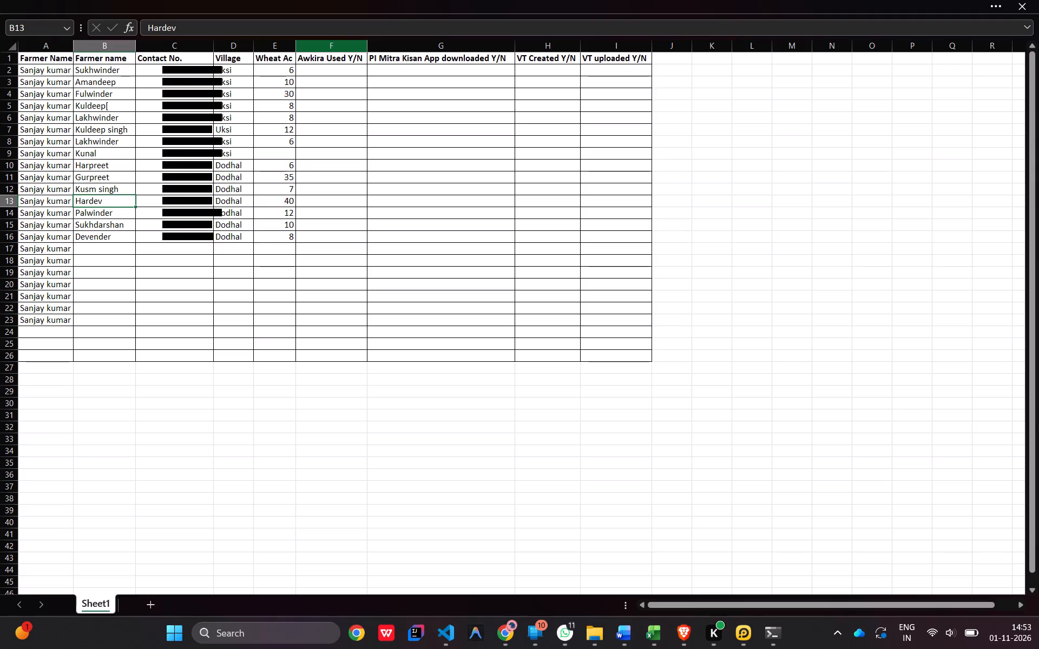
Enter Yes in G2 of the PI Mitra Kisan App downloaded column and fill it down to G16.
{"action": "left_click", "coordinate": [382, 70]}
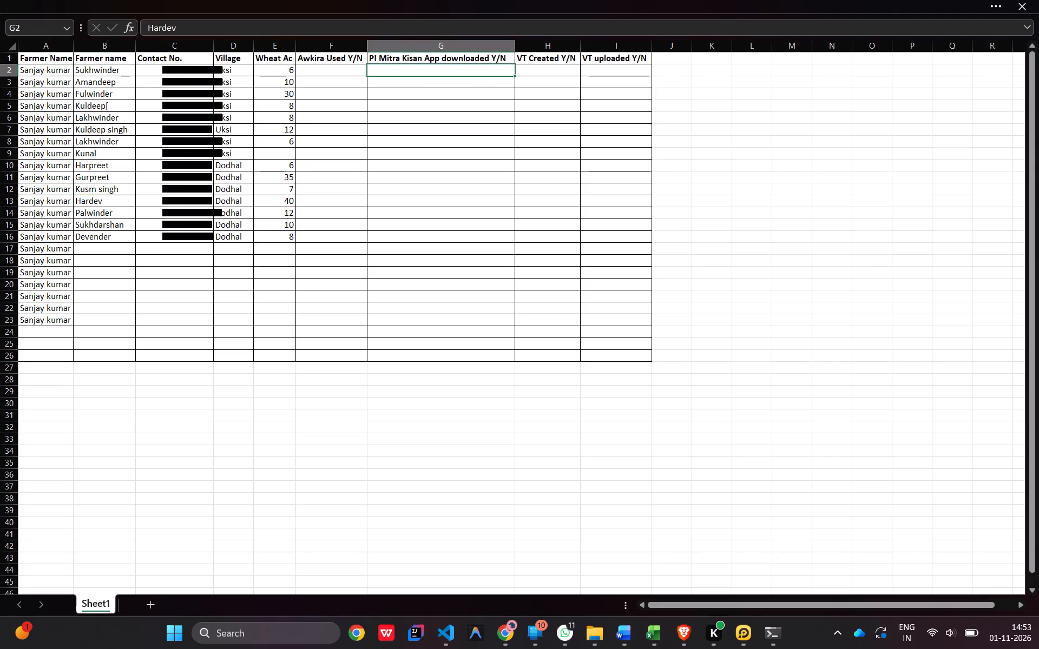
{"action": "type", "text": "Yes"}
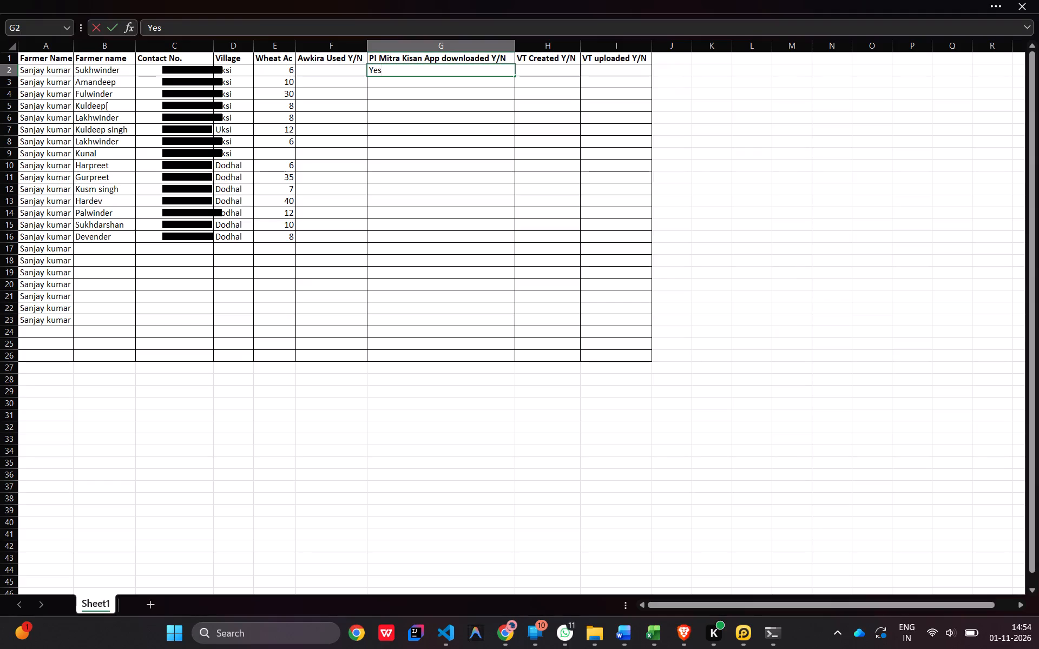
{"action": "left_click_drag", "start_coordinate": [514, 77], "coordinate": [529, 250]}
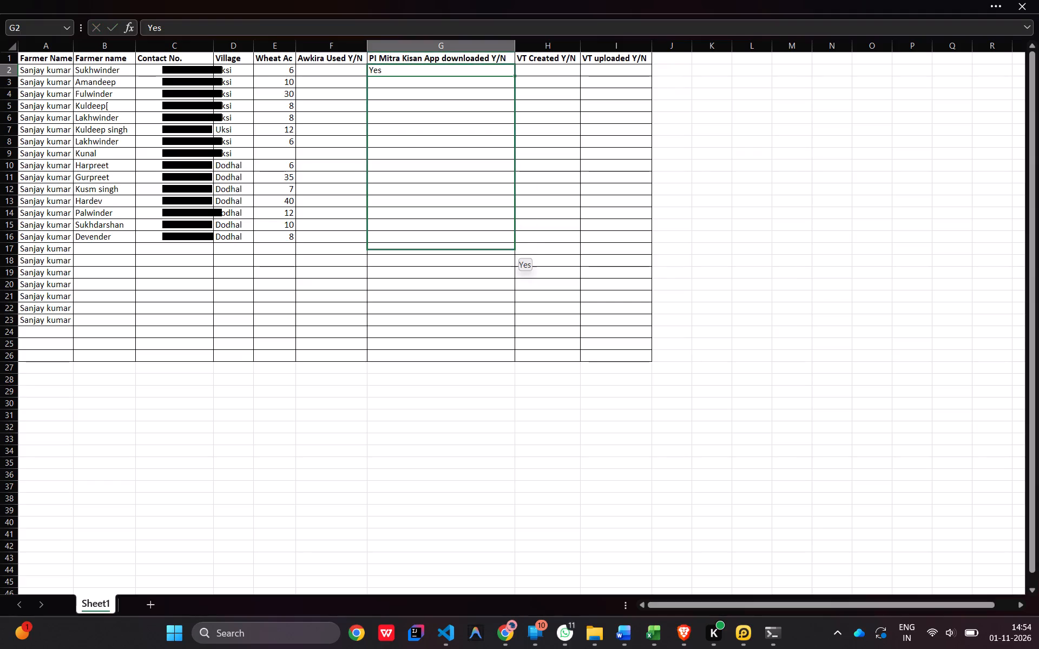
{"action": "left_click_drag", "start_coordinate": [529, 250], "coordinate": [524, 242]}
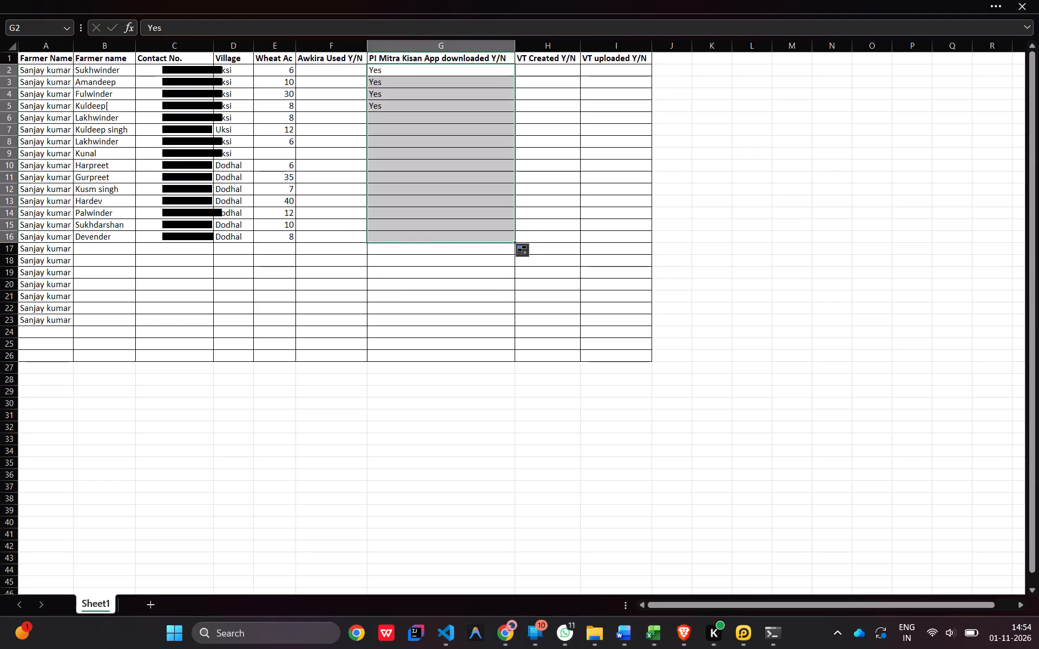
Enter Yes in F2 of the Awkira Used column and fill it down to G16's row, F16.
{"action": "left_click", "coordinate": [315, 74]}
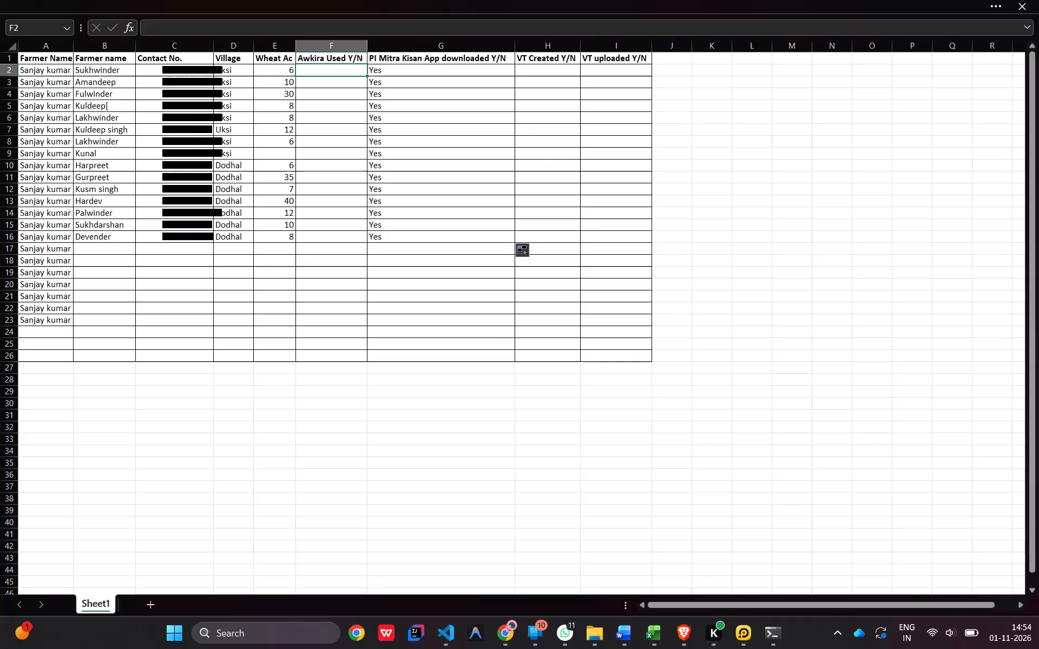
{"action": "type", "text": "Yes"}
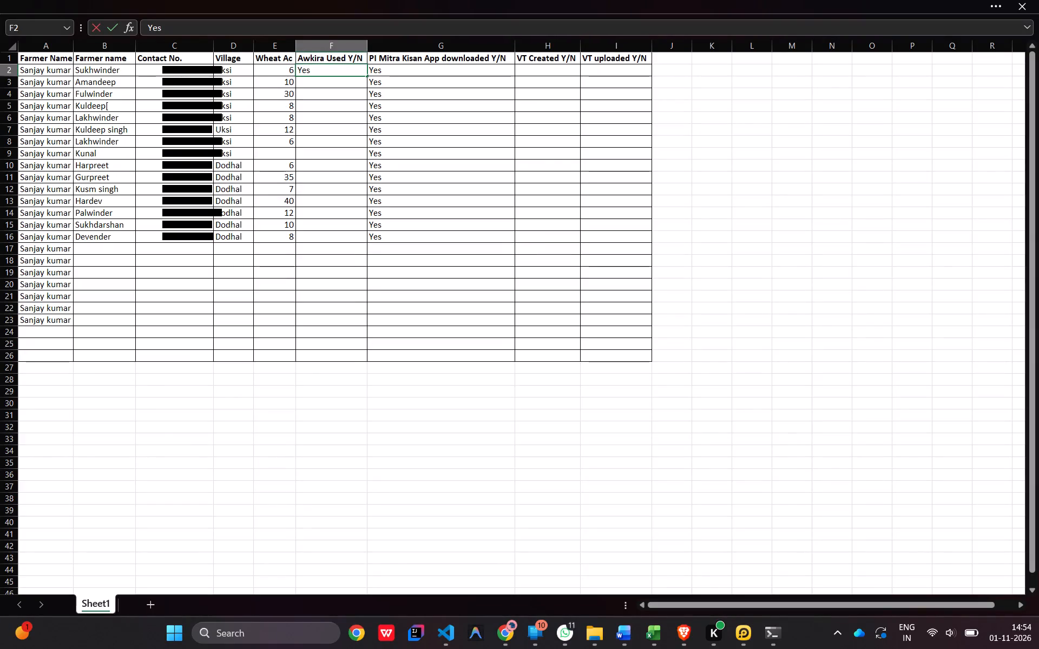
{"action": "left_click_drag", "start_coordinate": [366, 77], "coordinate": [359, 226]}
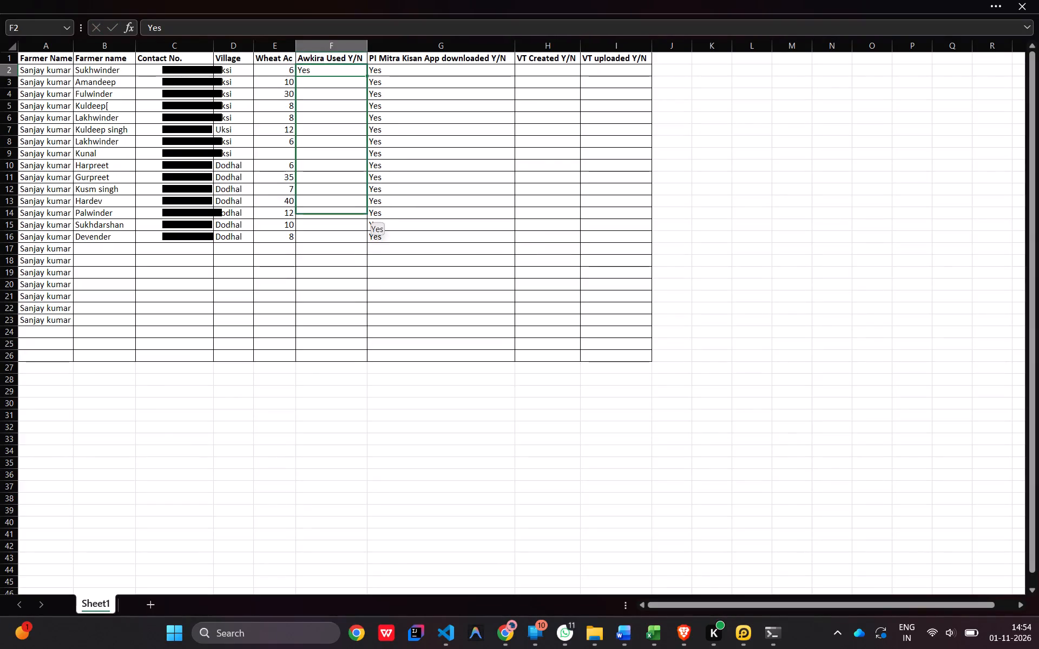
{"action": "left_click_drag", "start_coordinate": [359, 226], "coordinate": [359, 238]}
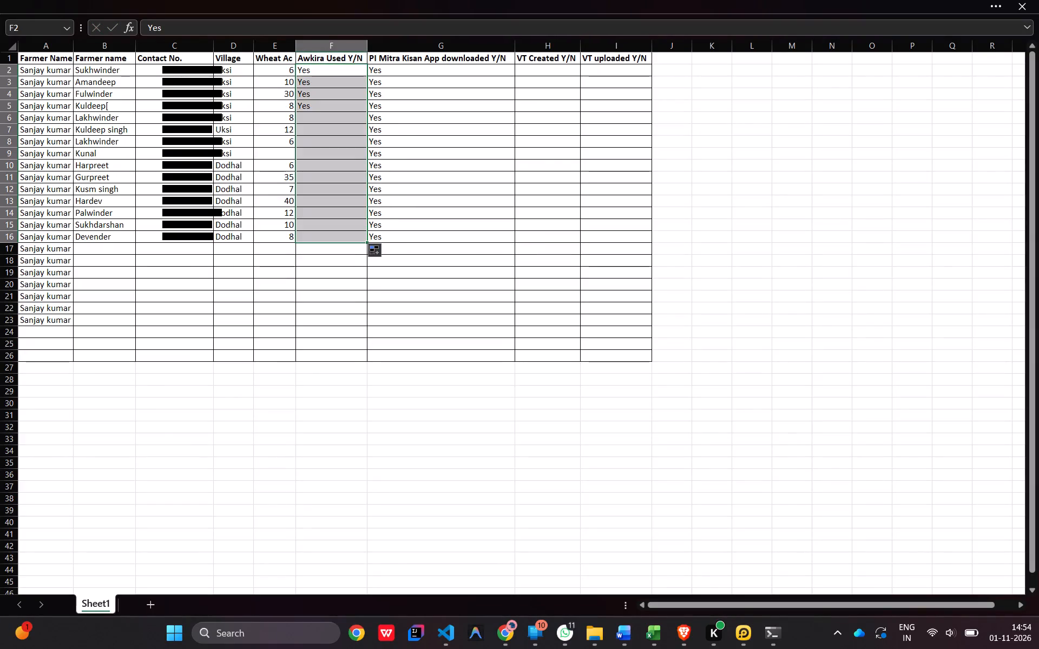
Replace the VT Created Y/N column header in H1 with Retailer name.
{"action": "left_click", "coordinate": [536, 72]}
{"action": "key", "text": "BackSpace"}
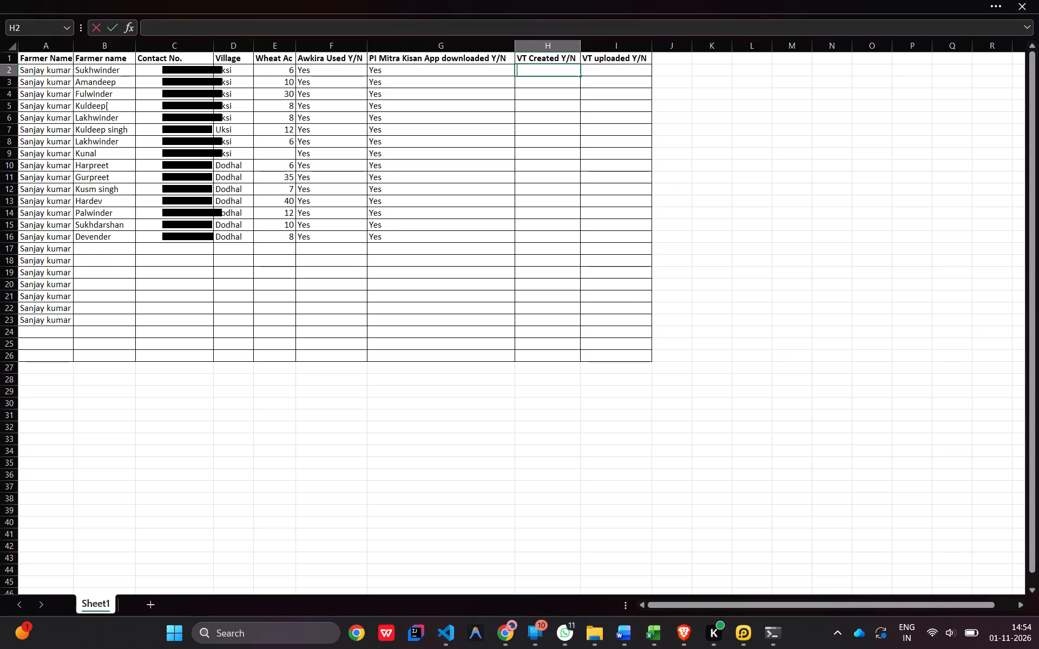
{"action": "left_click", "coordinate": [548, 56]}
{"action": "key", "text": "BackSpace"}
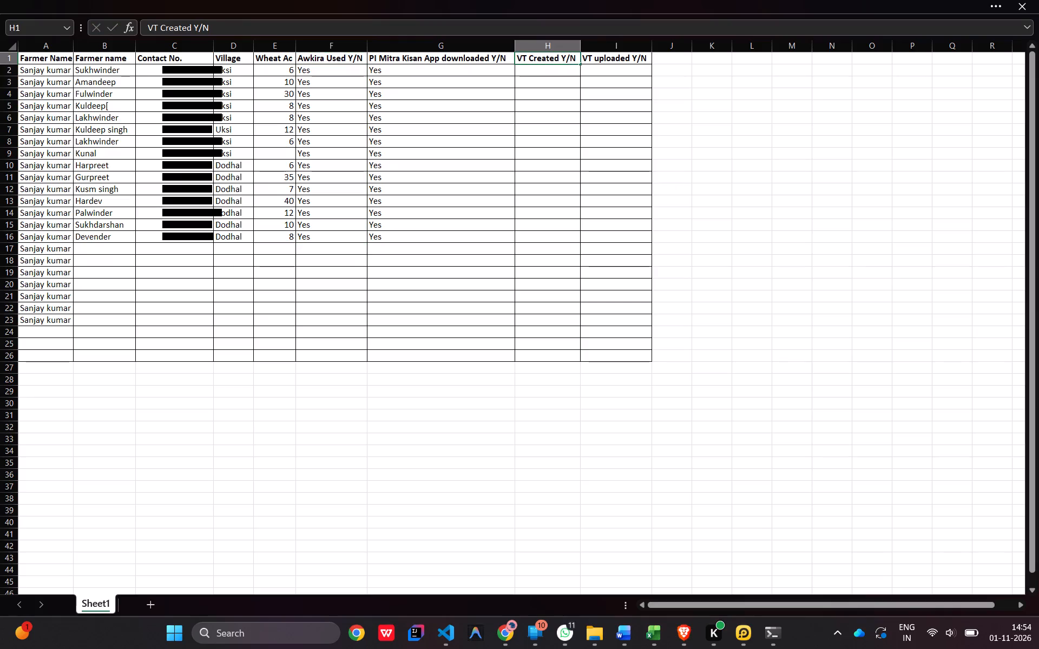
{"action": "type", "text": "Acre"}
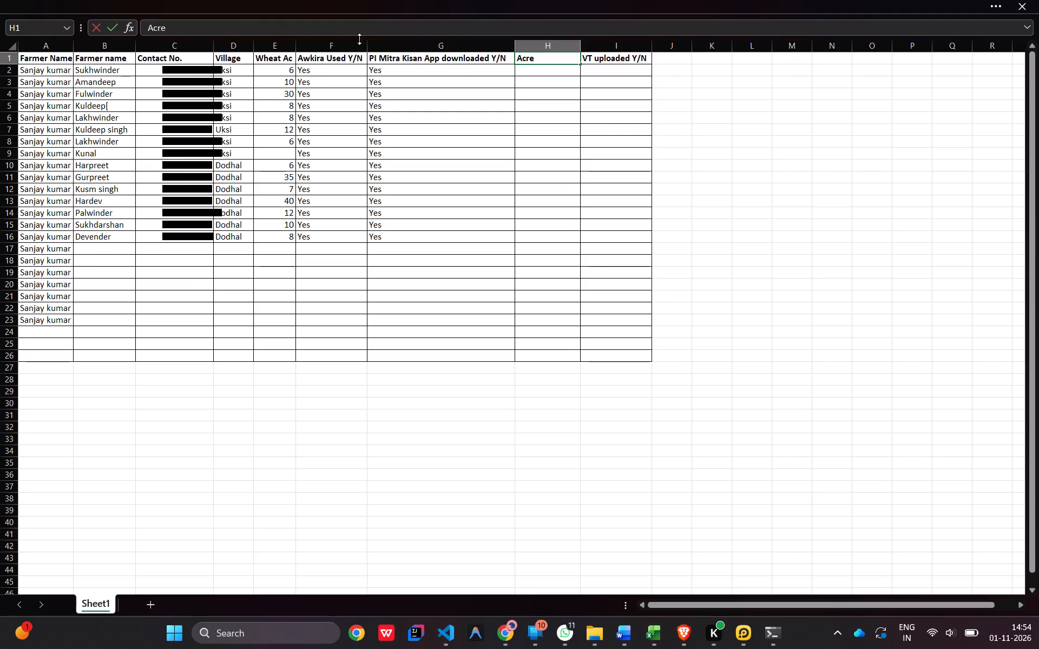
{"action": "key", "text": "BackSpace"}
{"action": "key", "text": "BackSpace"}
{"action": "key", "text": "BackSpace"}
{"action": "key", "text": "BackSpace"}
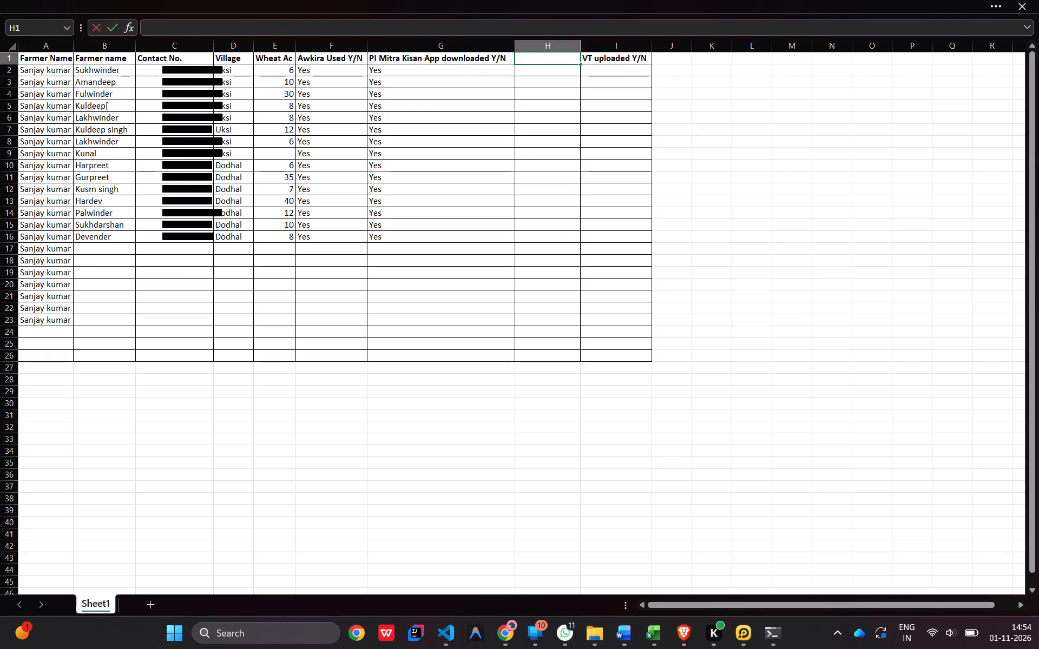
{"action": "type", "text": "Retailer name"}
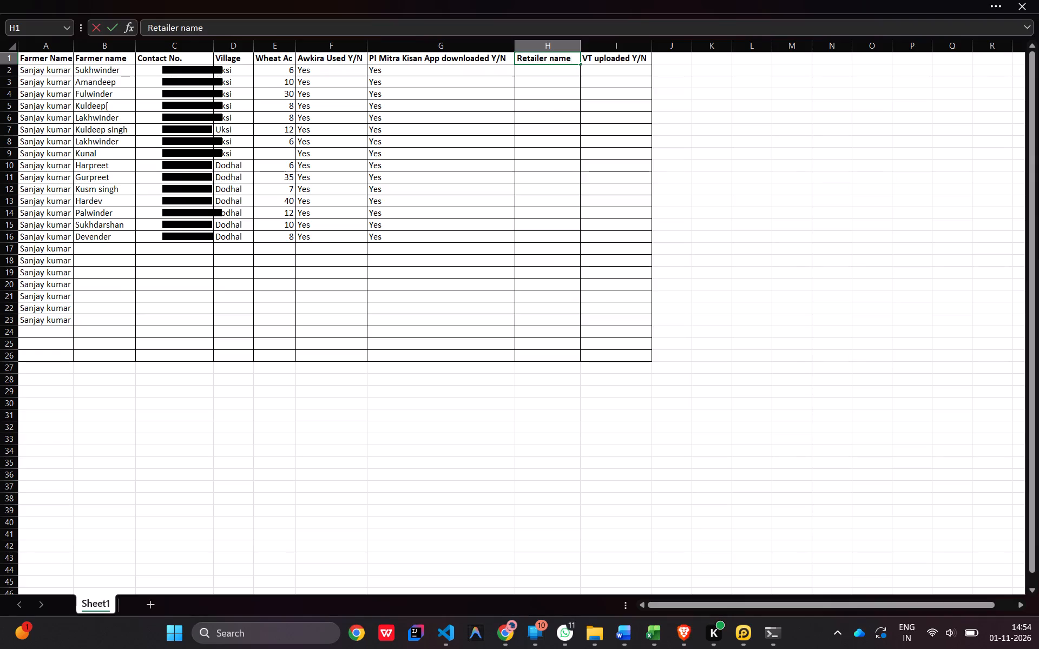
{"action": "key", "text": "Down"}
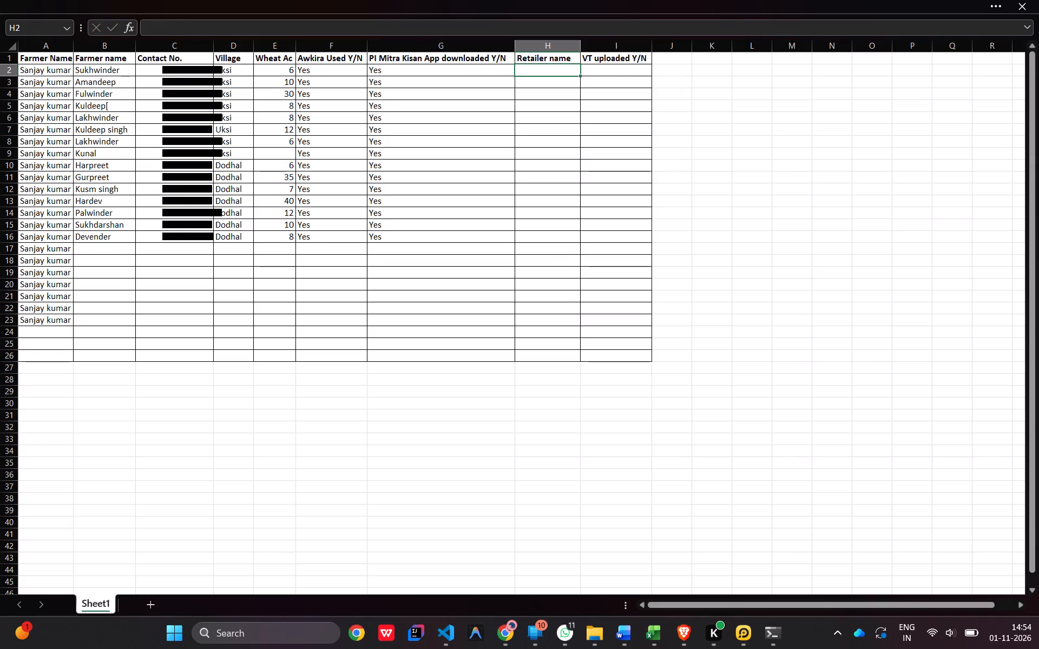
Clear the VT uploaded Y/N column header in I1.
{"action": "left_click", "coordinate": [601, 59]}
{"action": "key", "text": "BackSpace"}
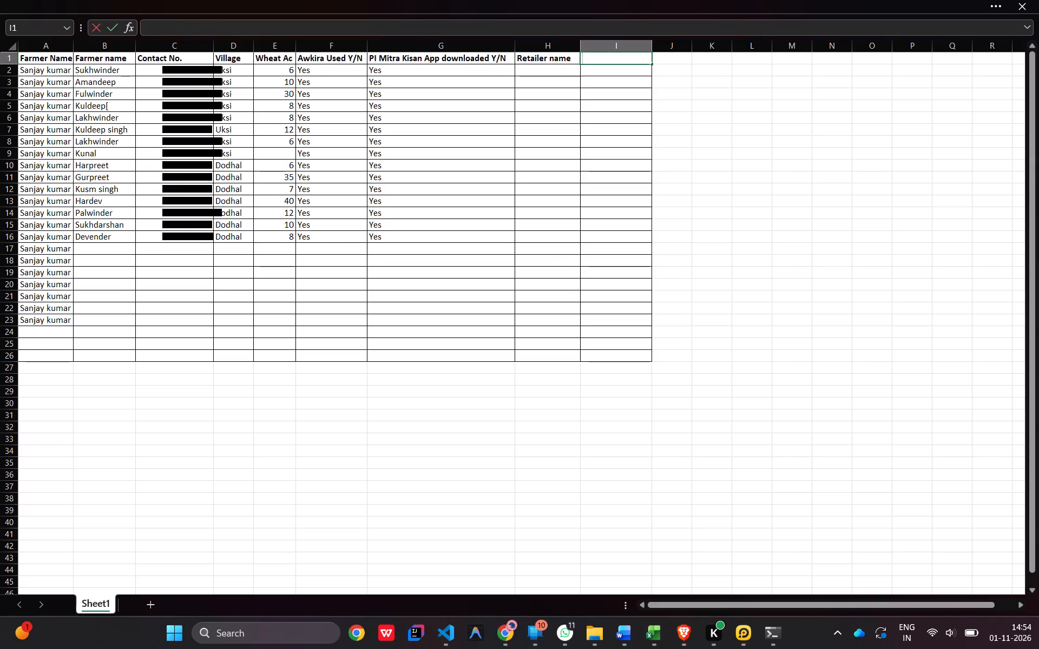
Enter Verma as the retailer name in H2 and fill it down to H4.
{"action": "left_click", "coordinate": [552, 68]}
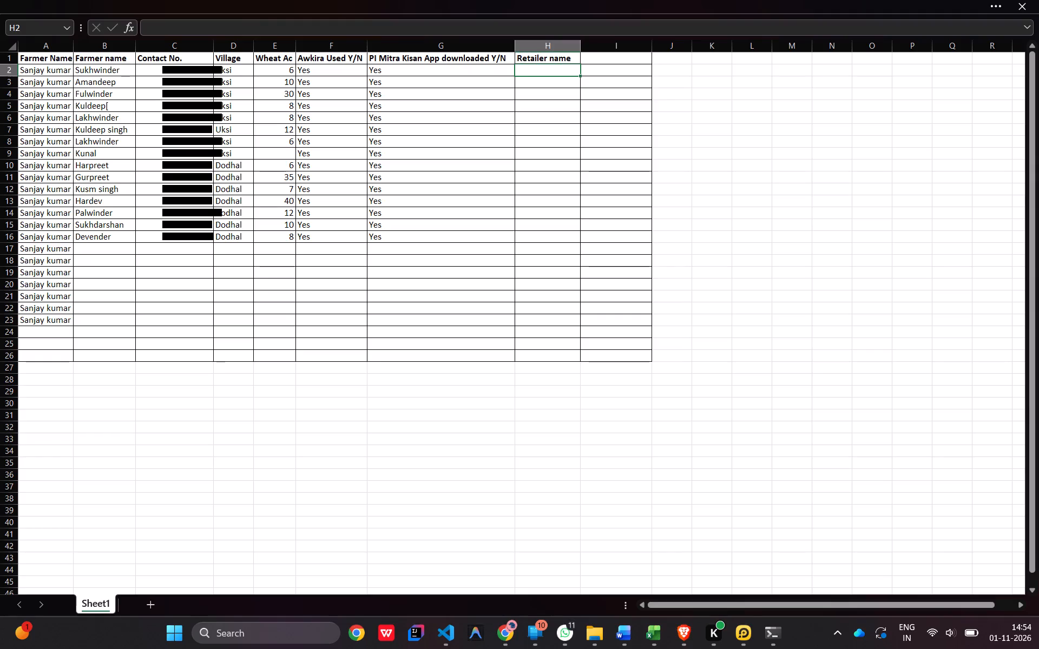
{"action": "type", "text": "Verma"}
{"action": "left_click_drag", "start_coordinate": [579, 78], "coordinate": [582, 102]}
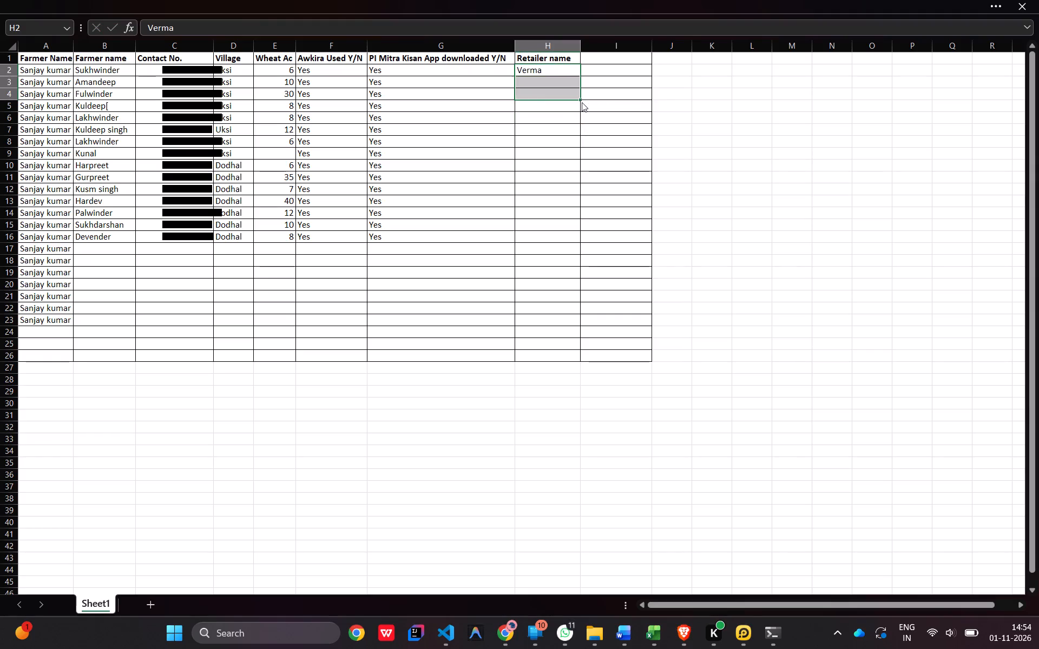
Enter Punjabgr. as the retailer name in H5.
{"action": "left_click", "coordinate": [553, 114]}
{"action": "key", "text": "Up"}
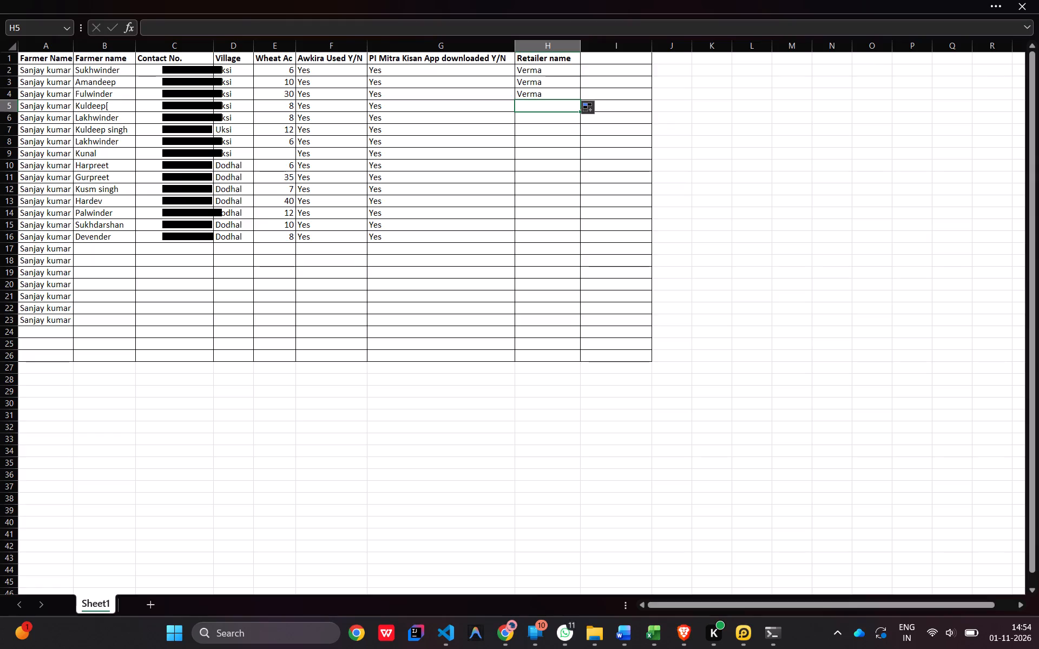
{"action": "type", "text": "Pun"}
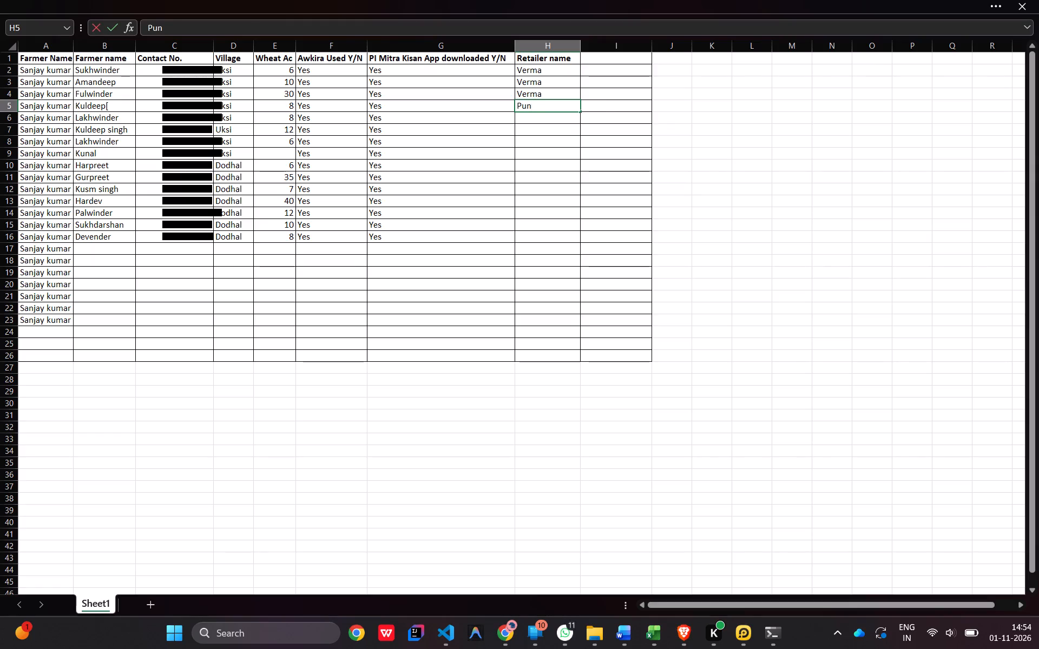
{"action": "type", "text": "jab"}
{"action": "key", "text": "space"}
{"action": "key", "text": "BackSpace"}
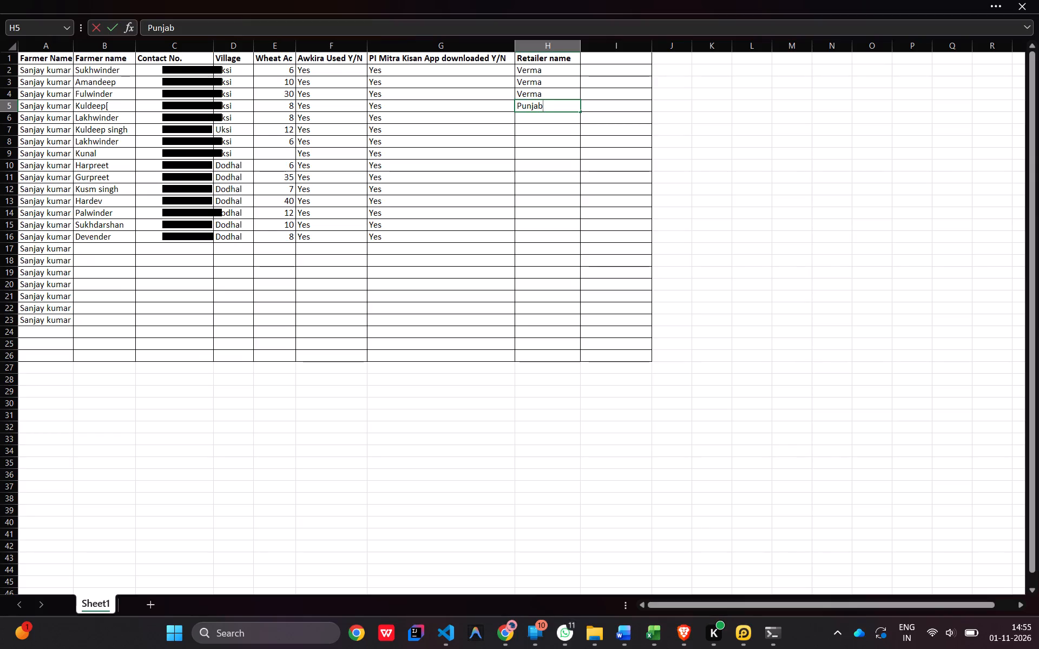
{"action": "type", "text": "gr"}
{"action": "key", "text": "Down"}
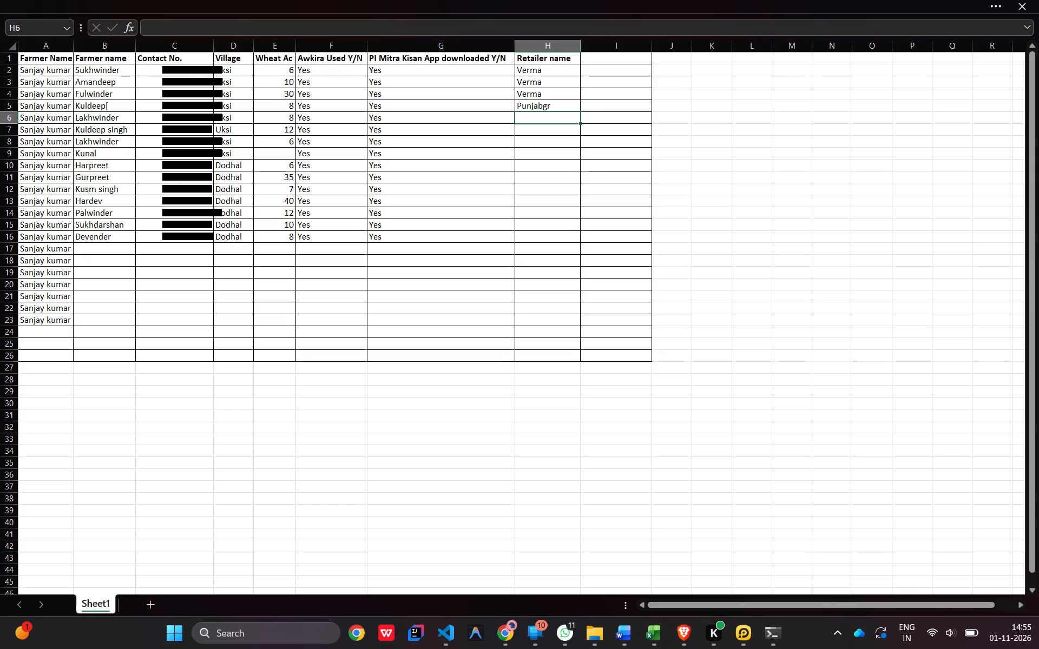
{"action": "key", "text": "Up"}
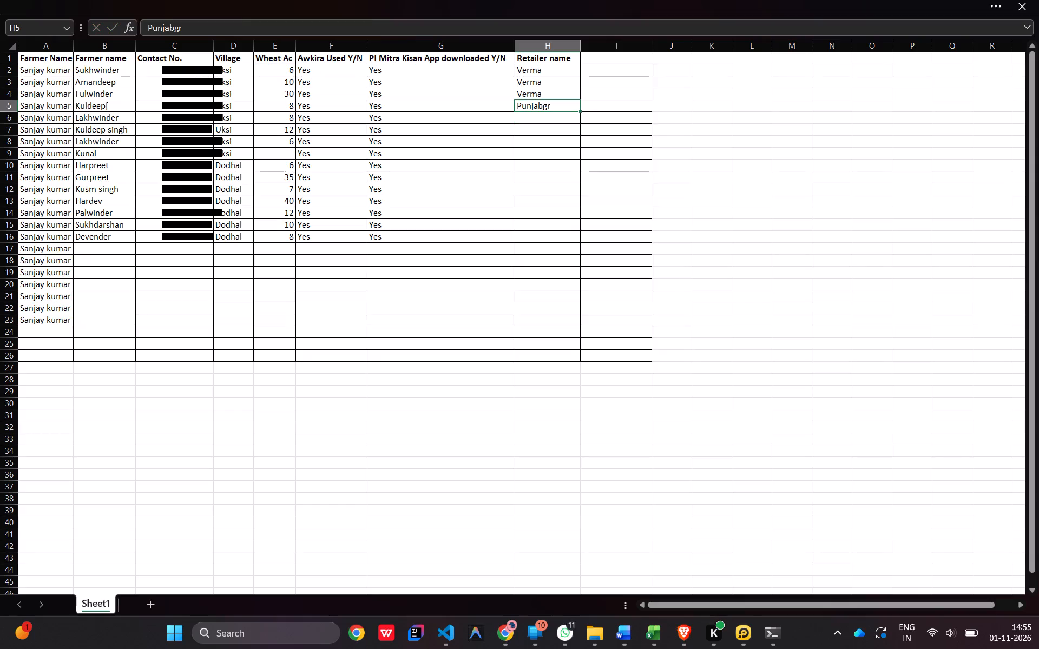
{"action": "left_click", "coordinate": [554, 108]}
{"action": "left_click", "coordinate": [554, 108]}
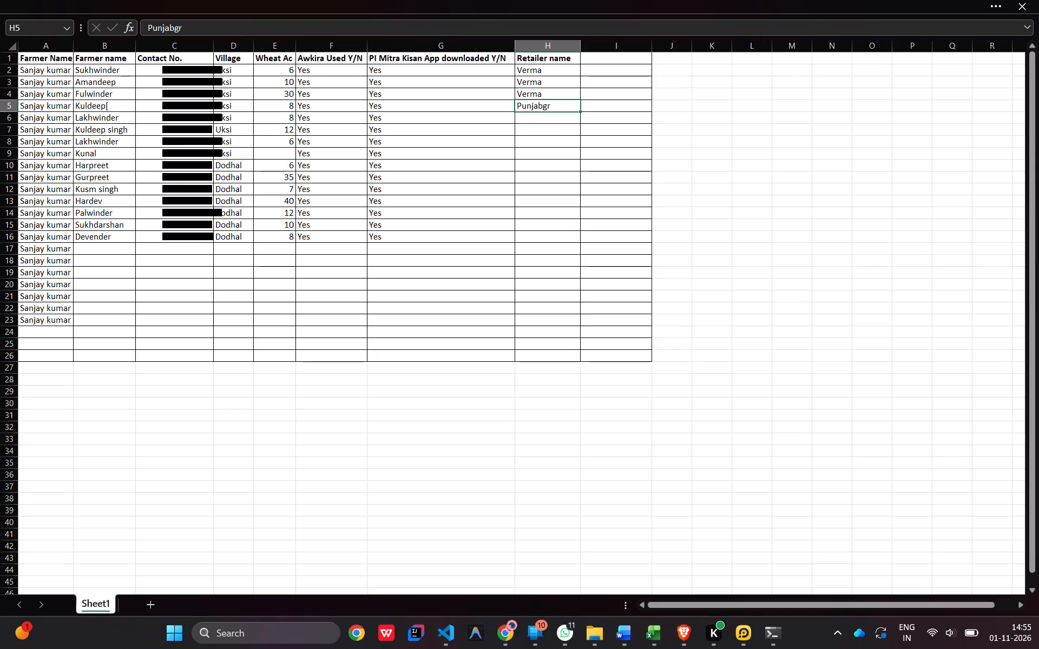
{"action": "left_click", "coordinate": [552, 108]}
{"action": "left_click", "coordinate": [552, 108]}
{"action": "double_click", "coordinate": [552, 108]}
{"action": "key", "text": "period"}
{"action": "key", "text": "Down"}
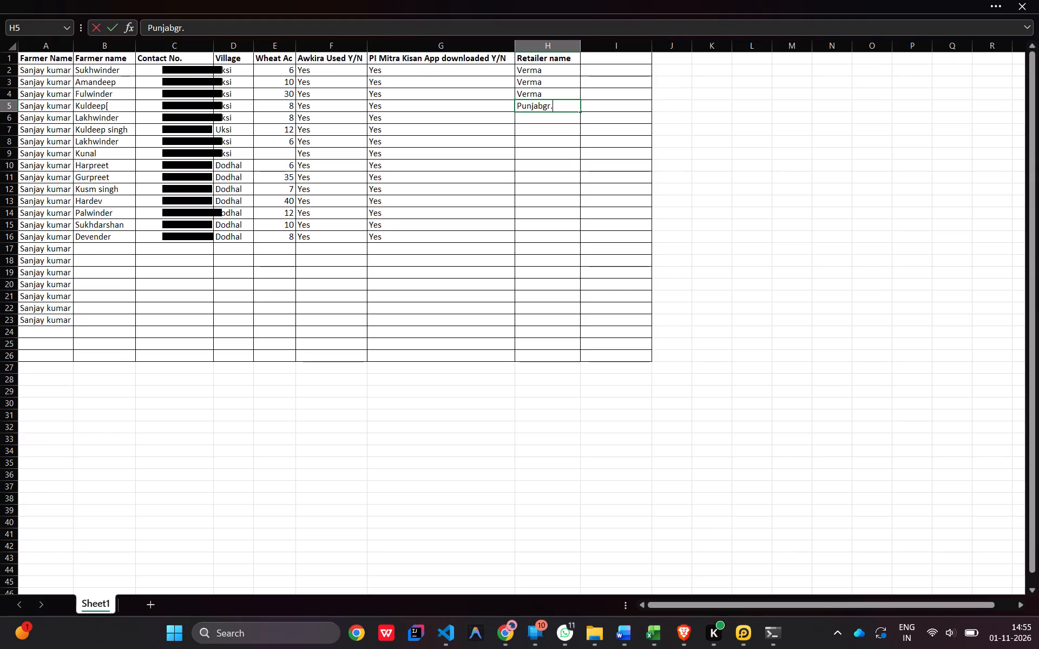
Enter Verma as the retailer name in H6 and fill it down to H8.
{"action": "left_click", "coordinate": [552, 114]}
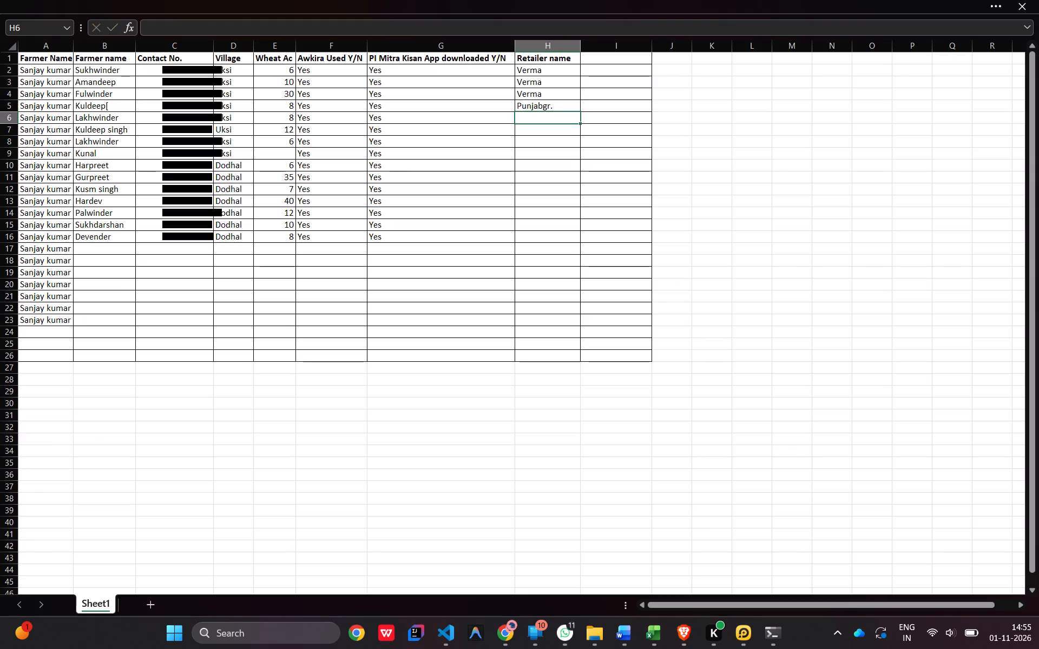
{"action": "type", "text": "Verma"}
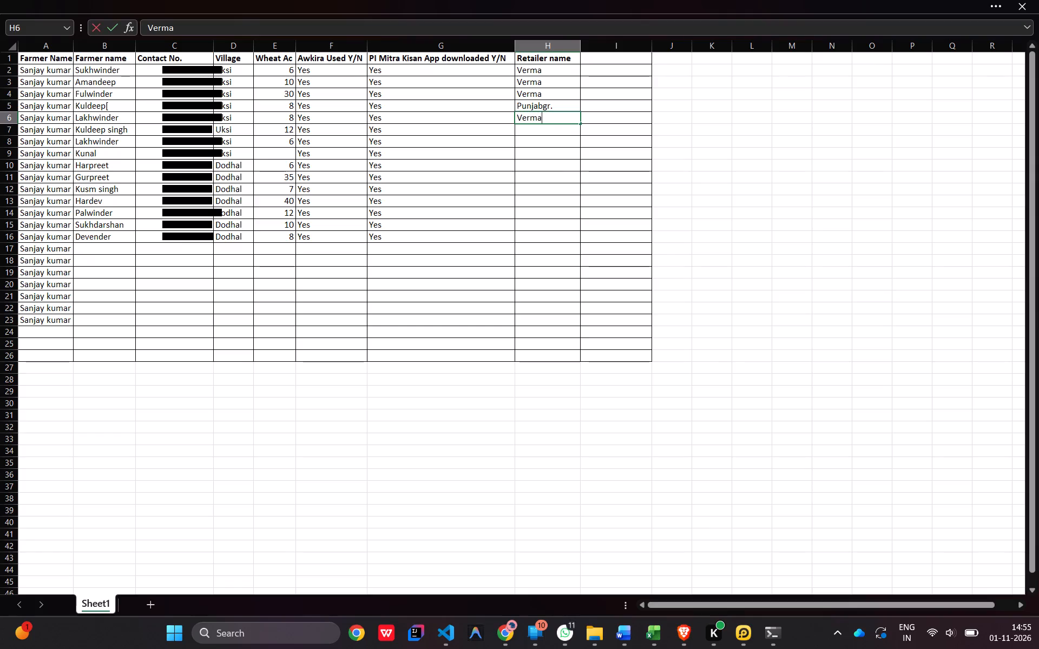
{"action": "left_click_drag", "start_coordinate": [579, 125], "coordinate": [577, 146]}
{"action": "left_click_drag", "start_coordinate": [577, 146], "coordinate": [576, 146]}
Enter Punjabgr. as the retailer name in H9 and fill it down to H11.
{"action": "left_click", "coordinate": [554, 158]}
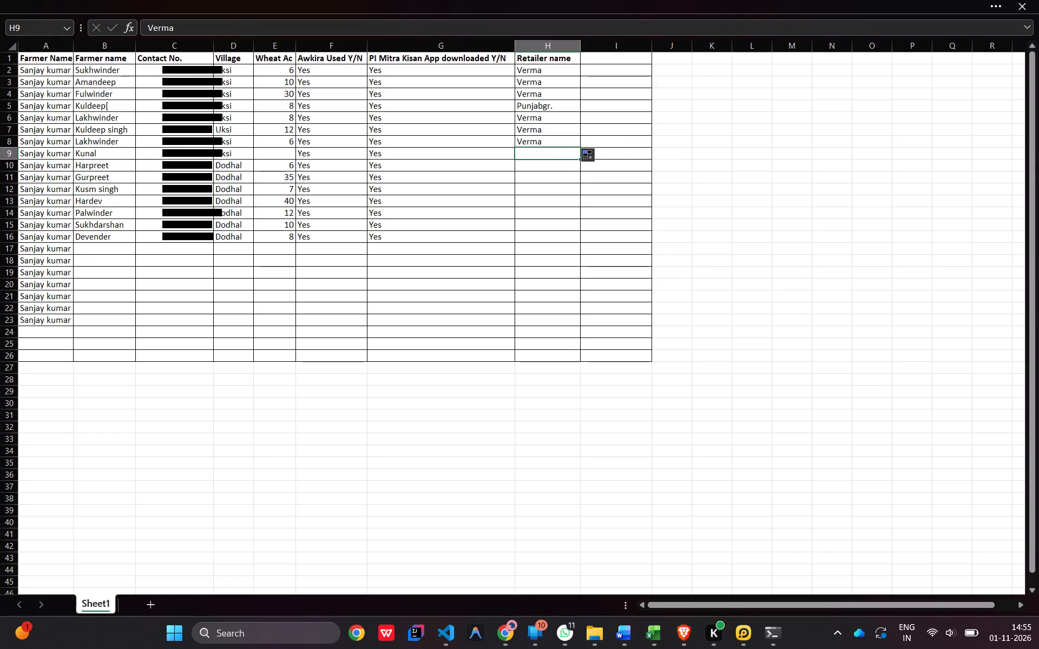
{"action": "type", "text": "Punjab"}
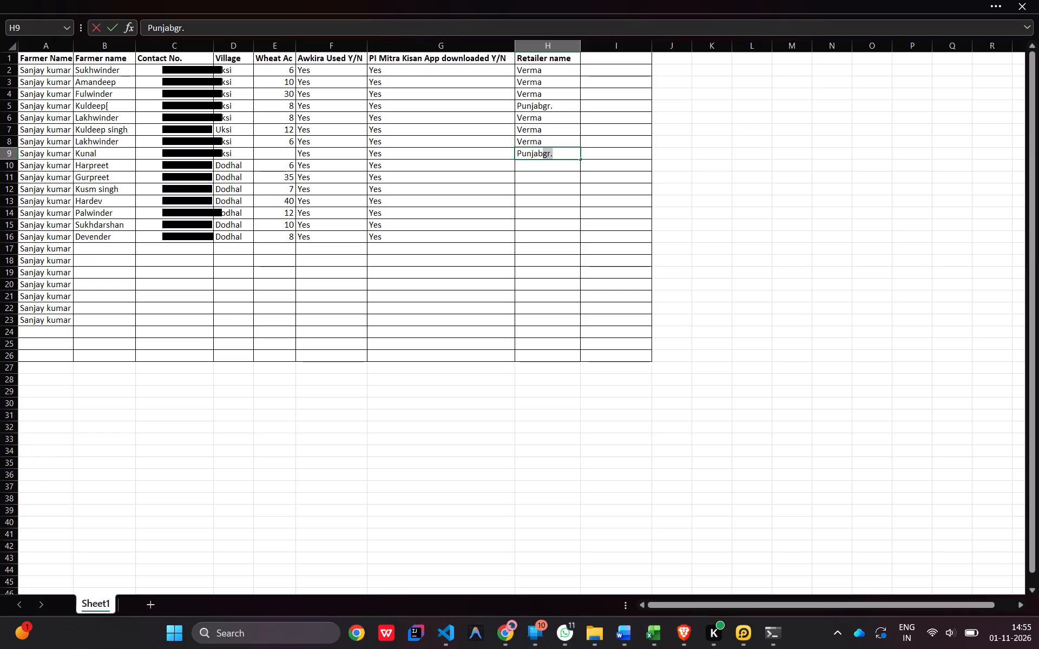
{"action": "left_click", "coordinate": [556, 155]}
{"action": "key", "text": "BackSpace"}
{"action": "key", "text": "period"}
{"action": "left_click_drag", "start_coordinate": [580, 159], "coordinate": [576, 179]}
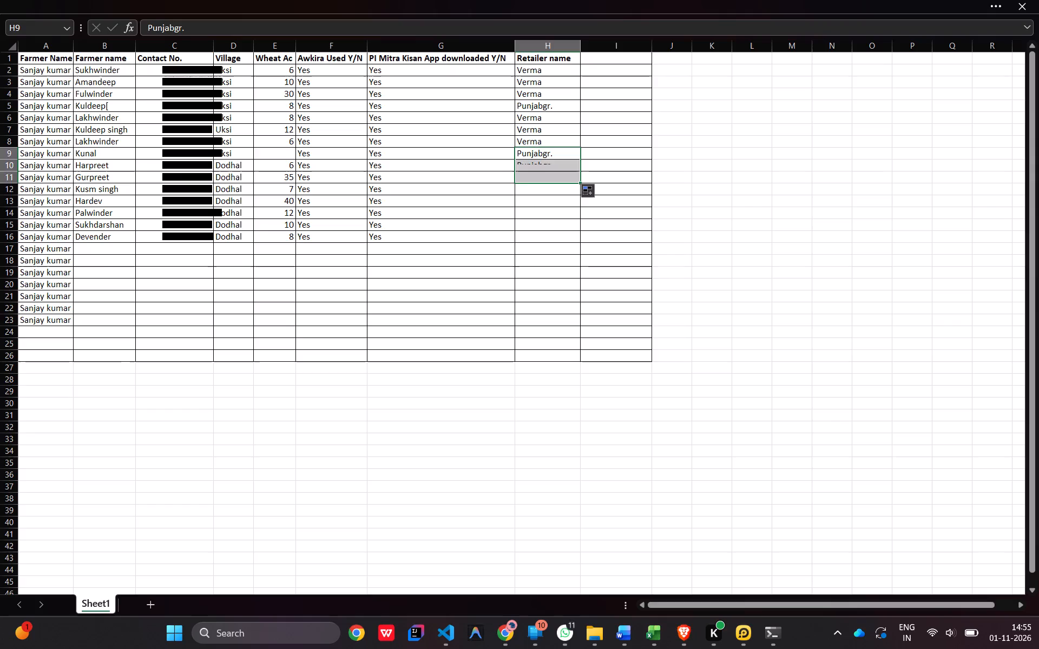
Enter Verma as the retailer name in H12.
{"action": "left_click", "coordinate": [533, 191]}
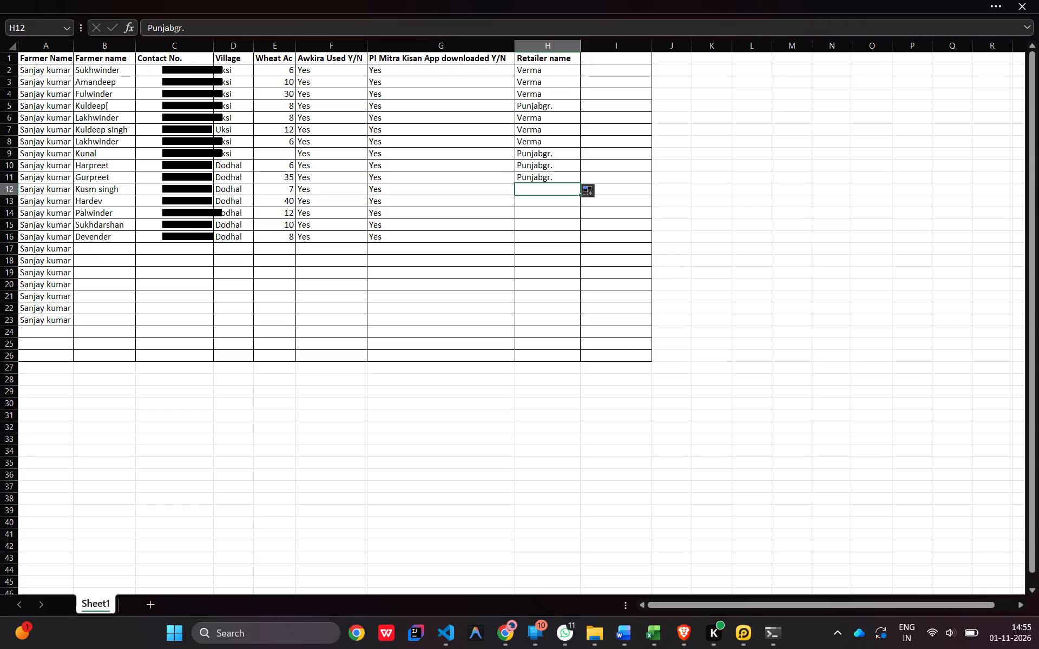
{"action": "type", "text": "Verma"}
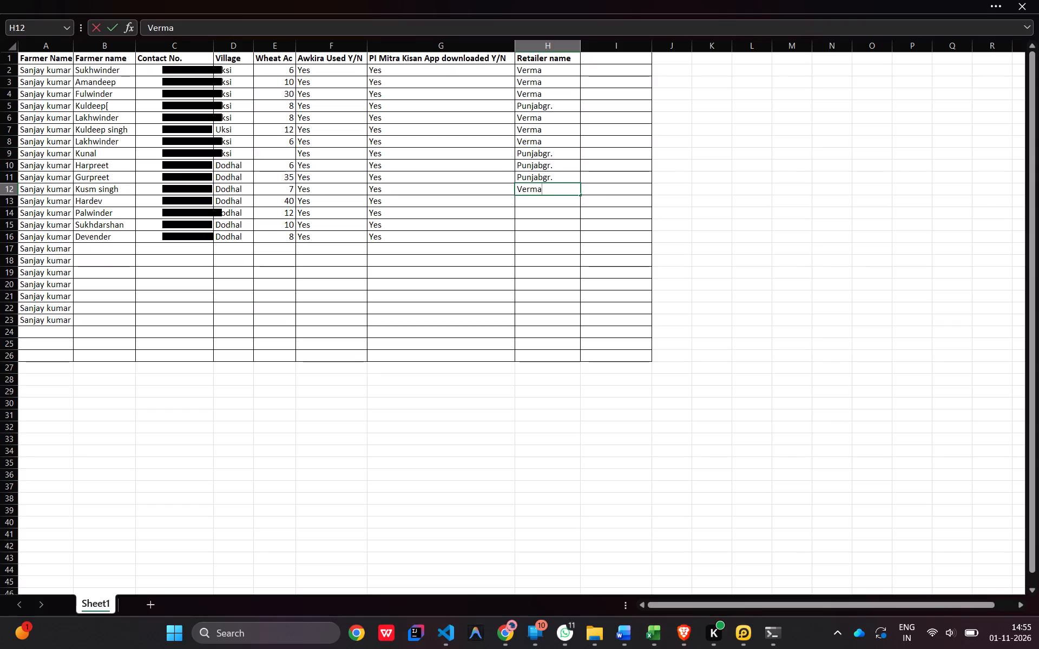
Enter Punjabgr. as the retailer name in H13 and fill it down to H16, the last farmer's row.
{"action": "left_click", "coordinate": [560, 203]}
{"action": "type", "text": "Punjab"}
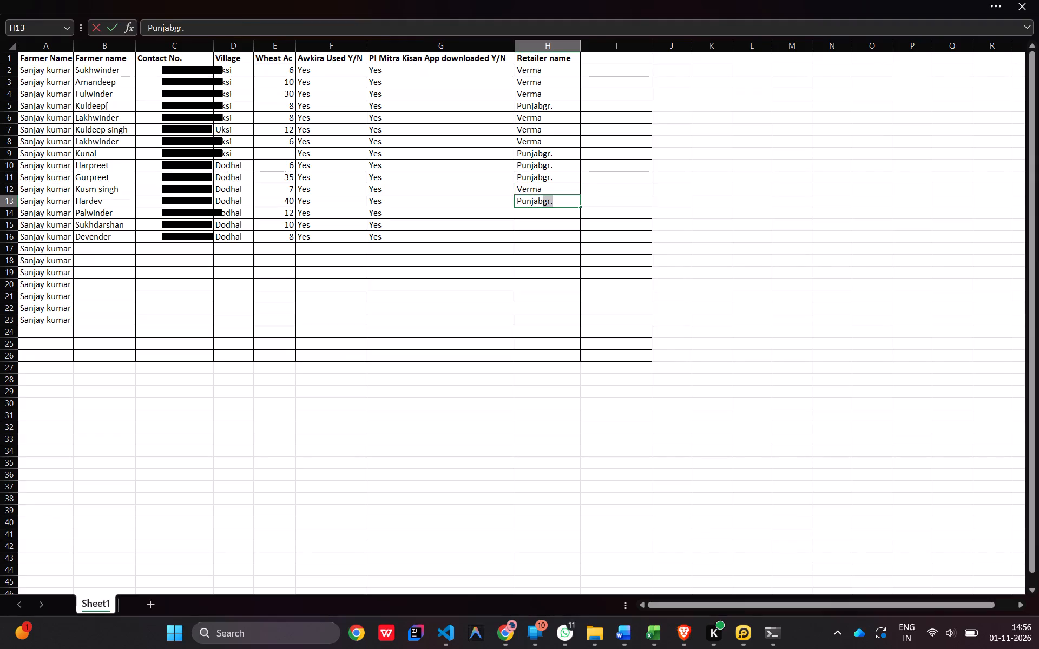
{"action": "left_click", "coordinate": [560, 203]}
{"action": "left_click", "coordinate": [580, 206]}
{"action": "left_click_drag", "start_coordinate": [580, 207], "coordinate": [579, 235]}
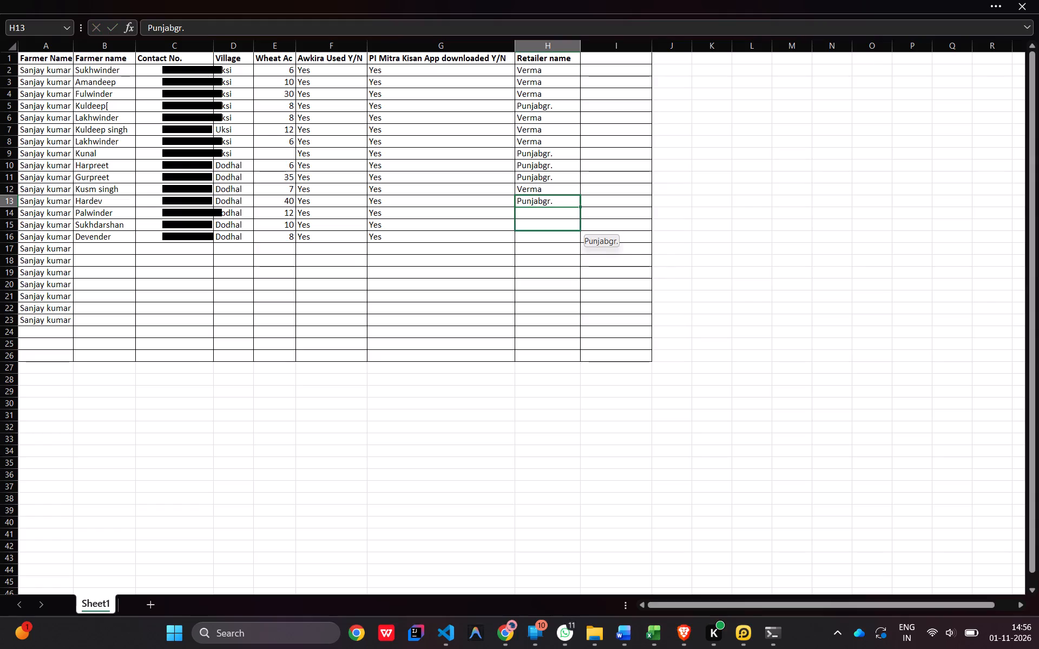
{"action": "left_click_drag", "start_coordinate": [579, 235], "coordinate": [577, 243]}
{"action": "left_click", "coordinate": [791, 171]}
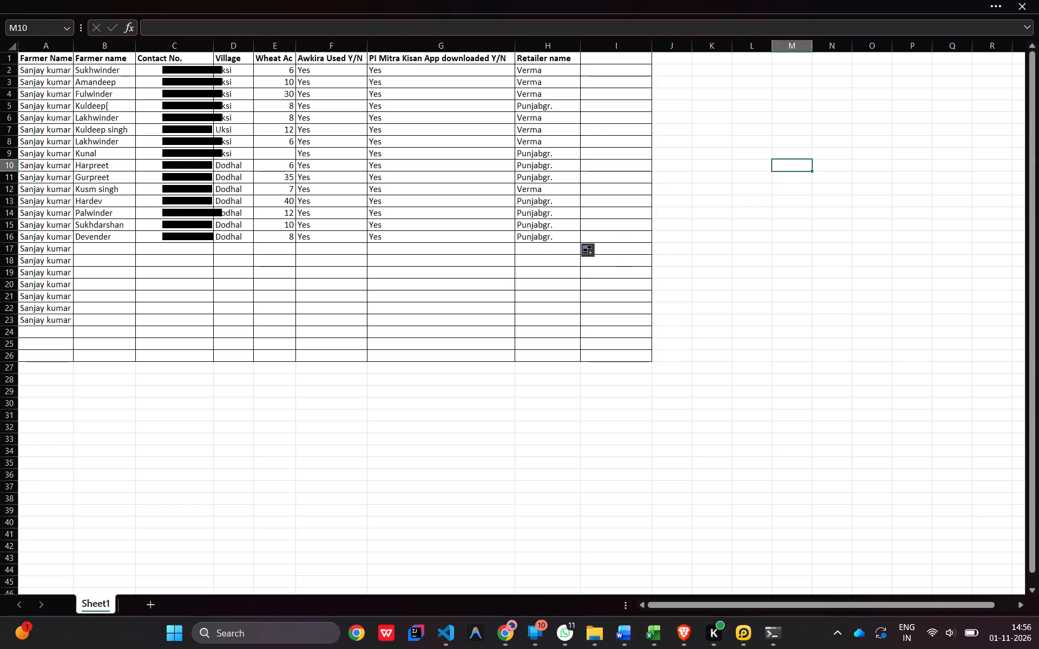
Clear the surplus names from A17 to A23 in the Farmer Name column, below the last complete record.
{"action": "left_click_drag", "start_coordinate": [61, 248], "coordinate": [55, 317]}
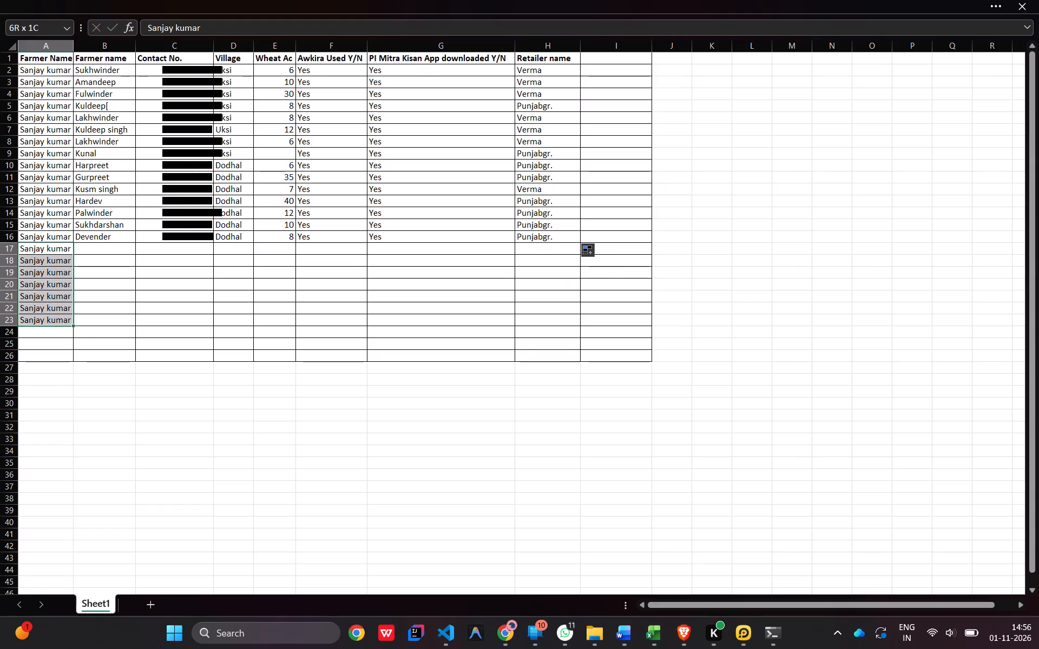
{"action": "left_click_drag", "start_coordinate": [55, 317], "coordinate": [55, 322]}
{"action": "key", "text": "BackSpace"}
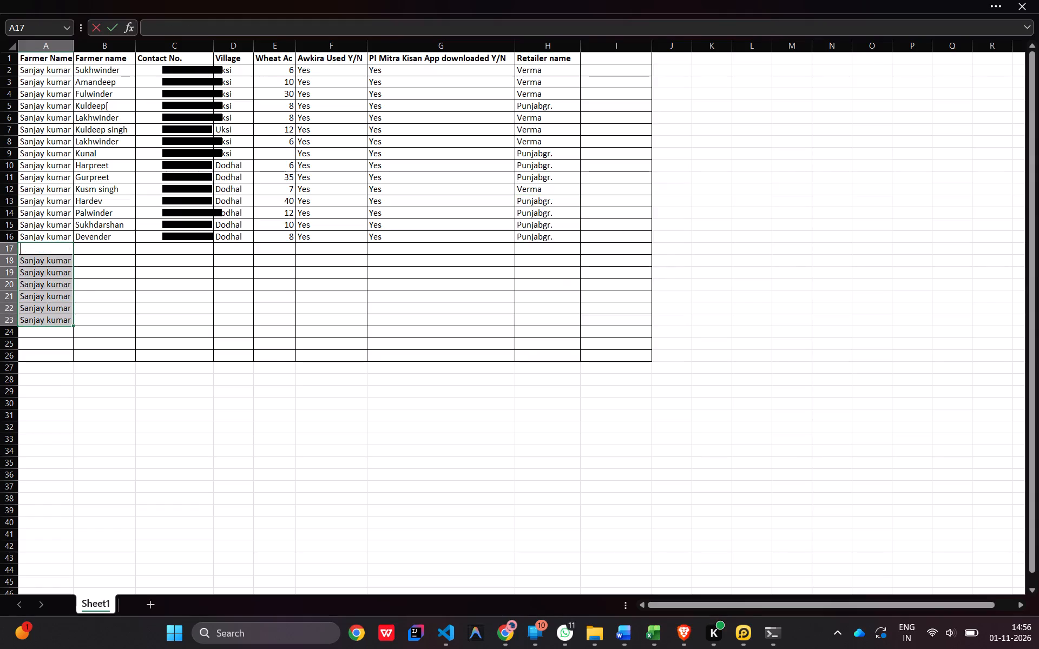
{"action": "key", "text": "Down"}
{"action": "key", "text": "BackSpace"}
{"action": "key", "text": "Down"}
{"action": "key", "text": "BackSpace"}
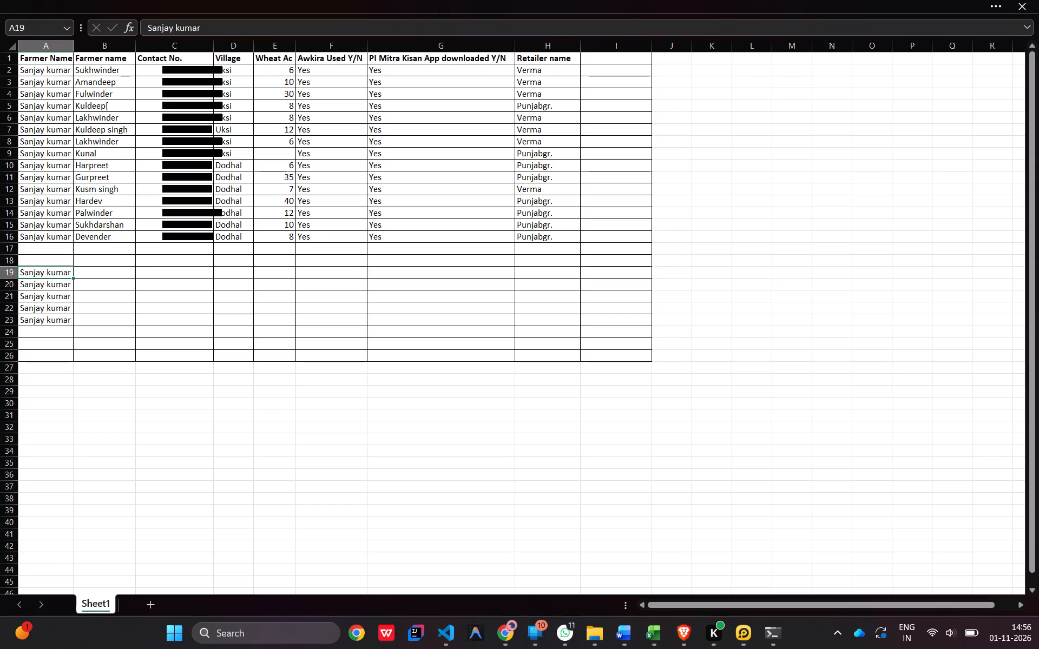
{"action": "key", "text": "Down"}
{"action": "key", "text": "BackSpace"}
{"action": "key", "text": "Down"}
{"action": "key", "text": "BackSpace"}
{"action": "key", "text": "Down"}
{"action": "key", "text": "BackSpace"}
{"action": "key", "text": "Down"}
{"action": "key", "text": "BackSpace"}
{"action": "key", "text": "Down"}
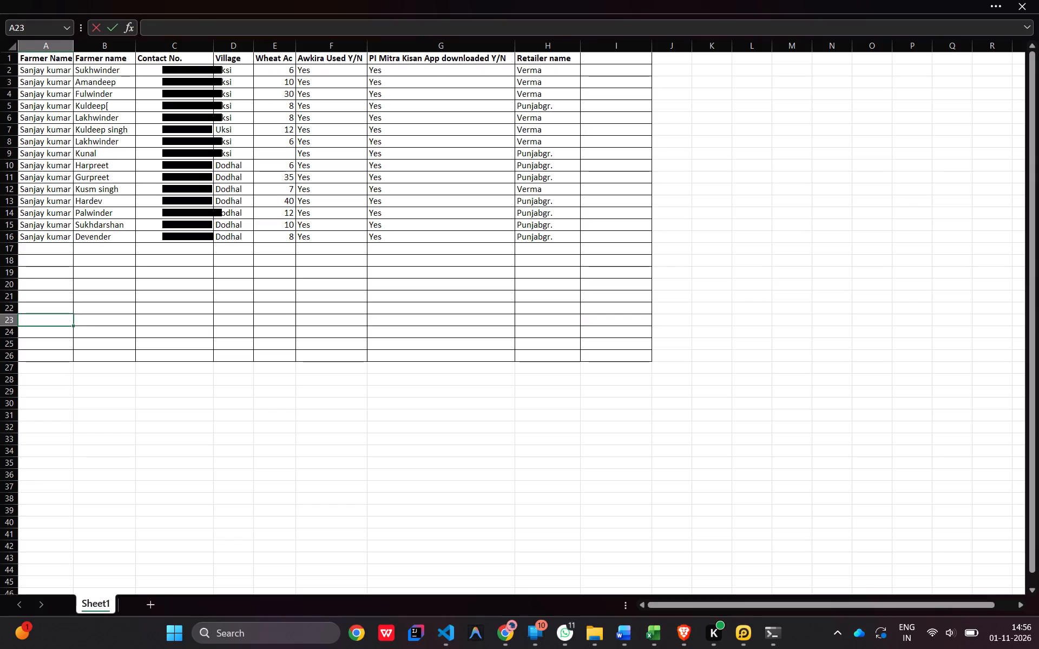
Save the Intern-Farmer details workbook.
{"action": "scroll", "coordinate": [10, 96], "scroll_direction": "down", "scroll_amount": 2, "text": "ctrl"}
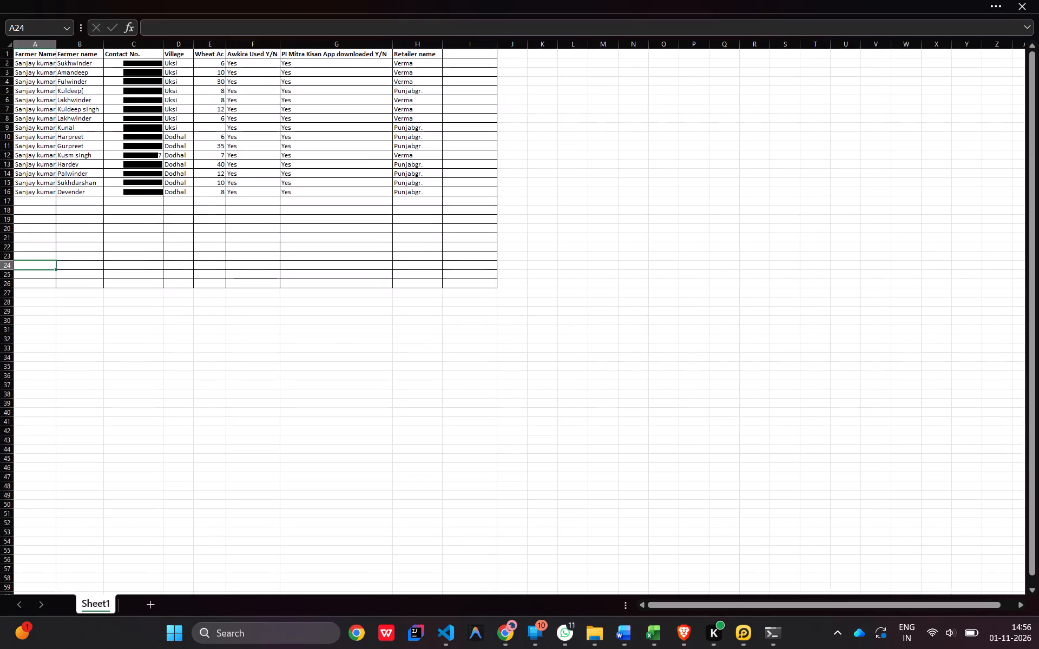
{"action": "key", "text": "ctrl+s"}
{"action": "key", "text": "ctrl+s"}
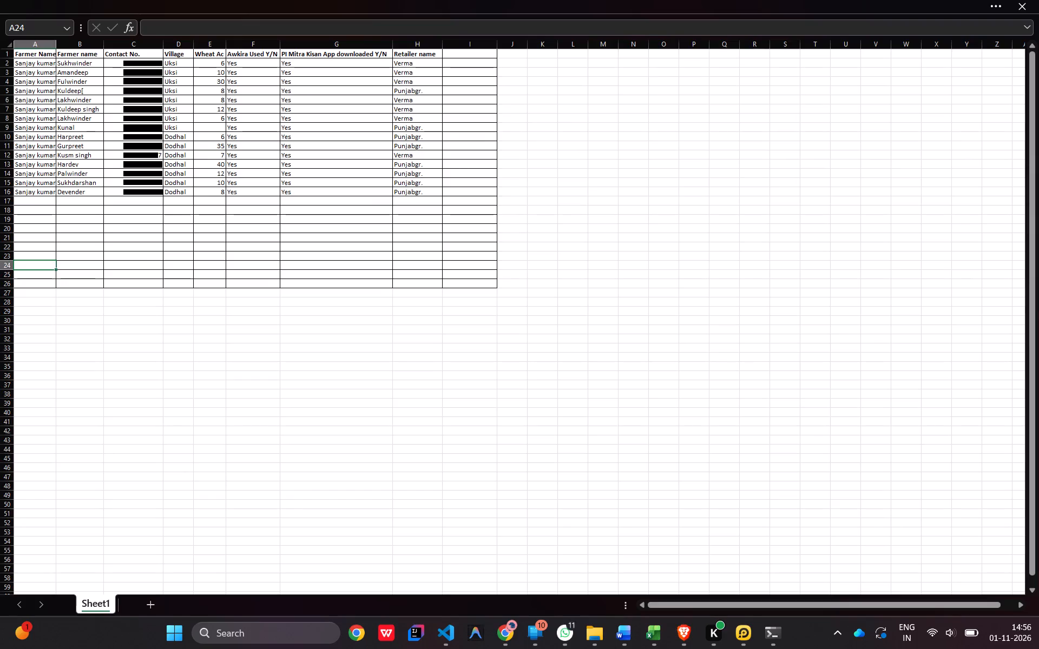
{"action": "key", "text": "ctrl+s"}
{"action": "left_click", "coordinate": [147, 0]}
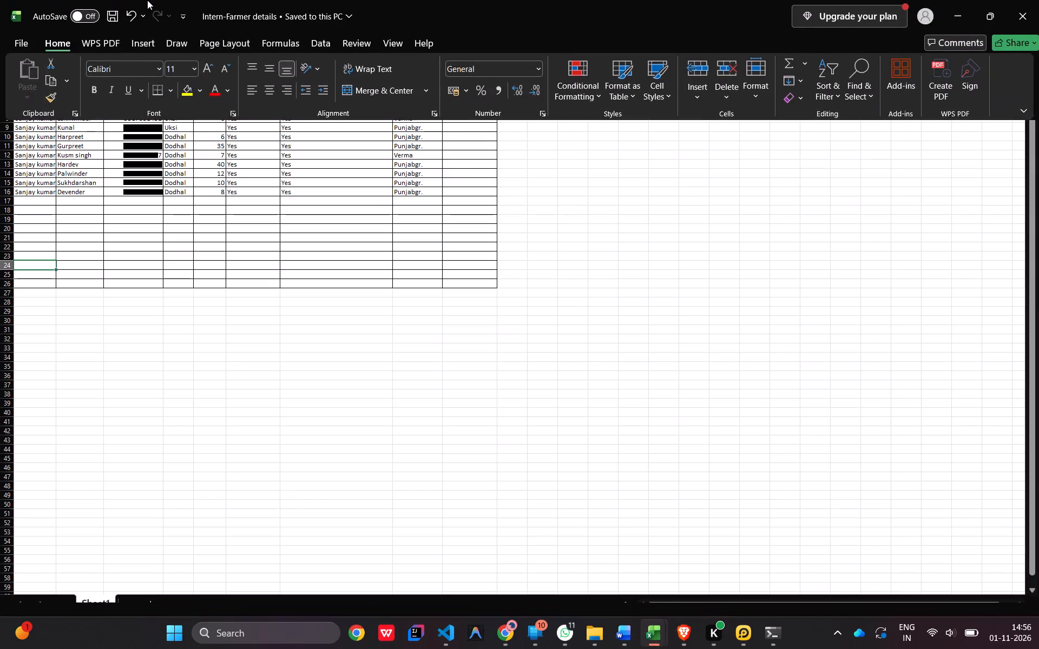
{"action": "left_click", "coordinate": [111, 12]}
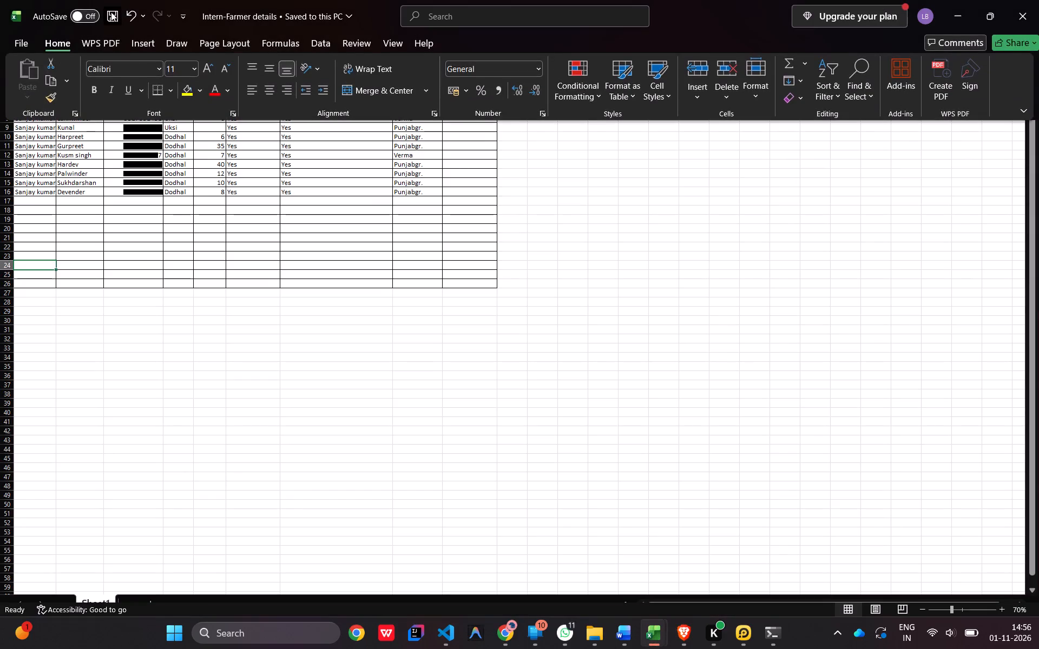
Open the workbook's file name and location details.
{"action": "left_click", "coordinate": [298, 3]}
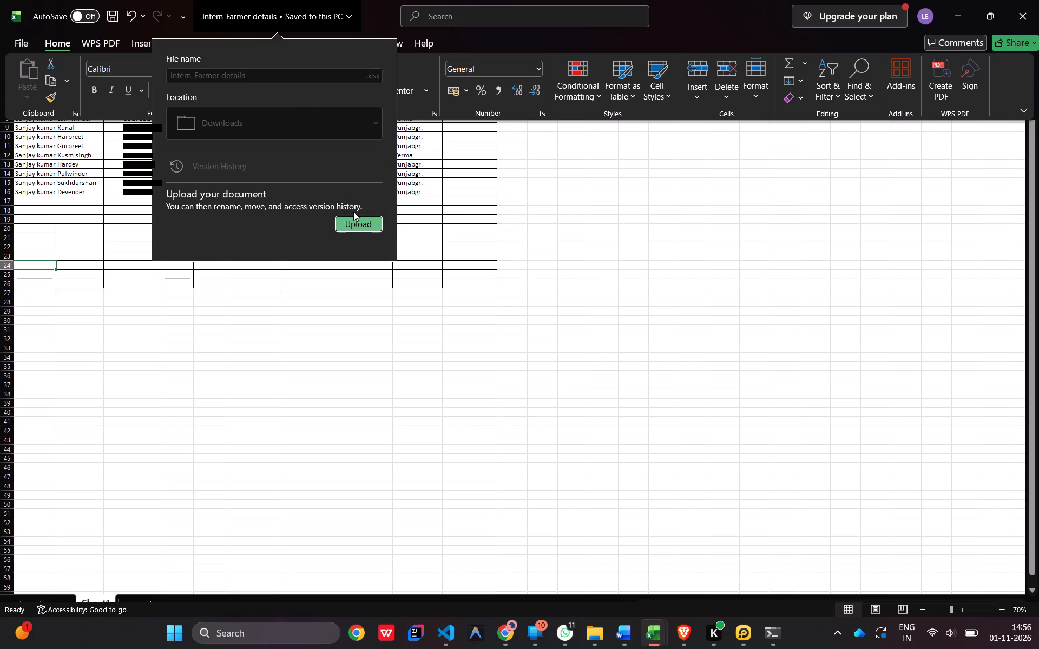
Close the file name and location details and save the Intern-Farmer details workbook again.
{"action": "left_click", "coordinate": [110, 14]}
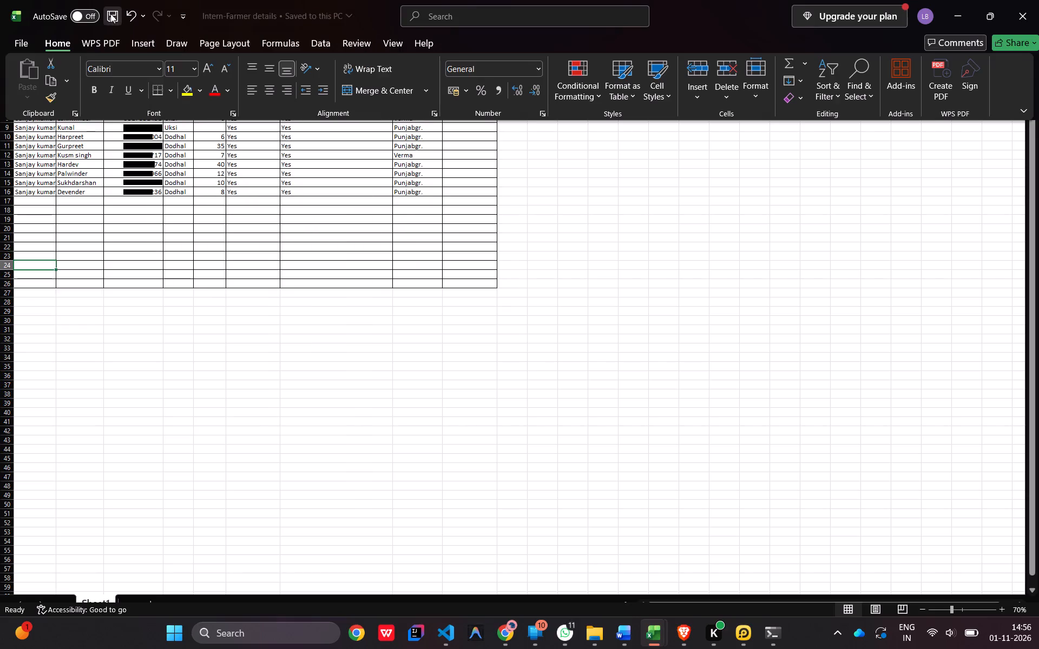
{"action": "left_click", "coordinate": [110, 14]}
Turn on AutoSave by uploading the workbook to the personal OneDrive.
{"action": "left_click", "coordinate": [89, 16]}
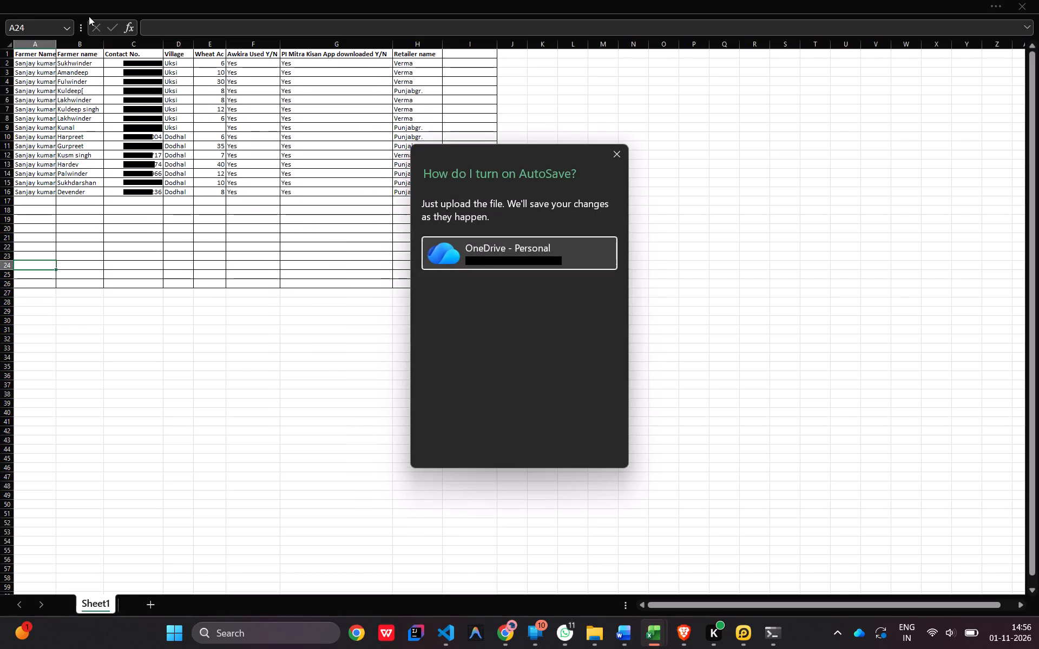
{"action": "left_click", "coordinate": [527, 248]}
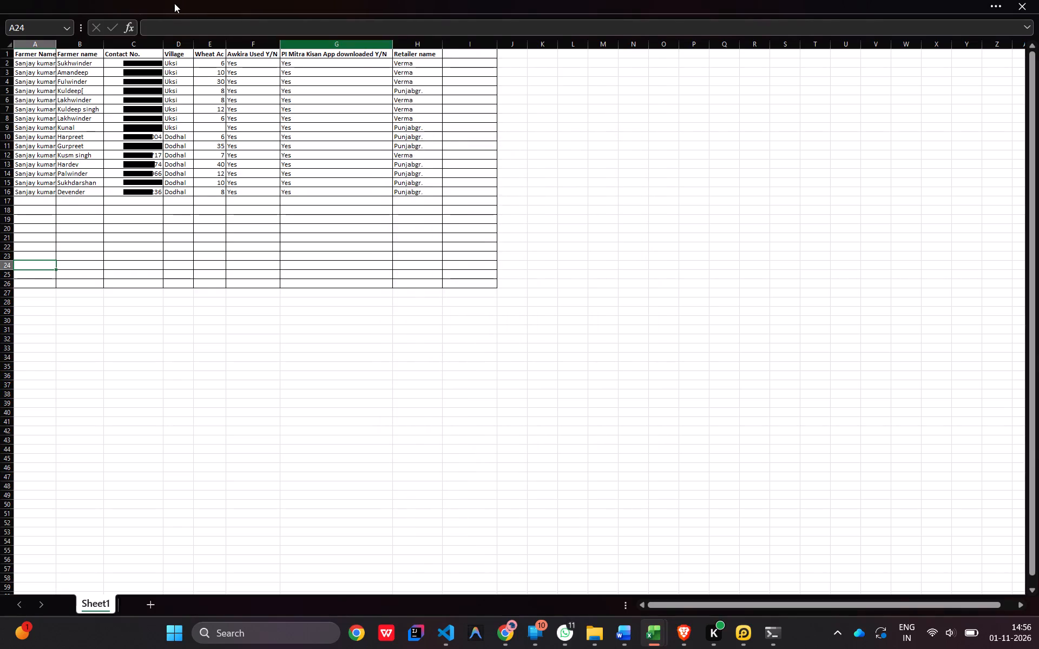
Save a copy of the workbook to this PC's Downloads folder as Intern-Farmer details, in Excel Workbook format.
{"action": "left_click", "coordinate": [174, 3]}
{"action": "left_click", "coordinate": [28, 41]}
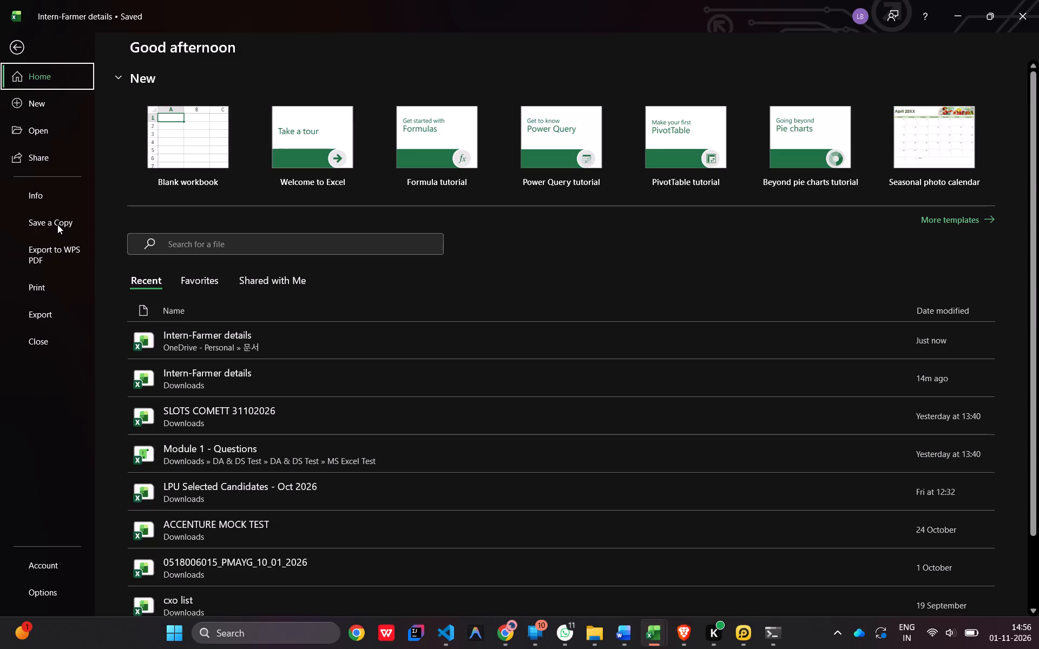
{"action": "left_click", "coordinate": [57, 224]}
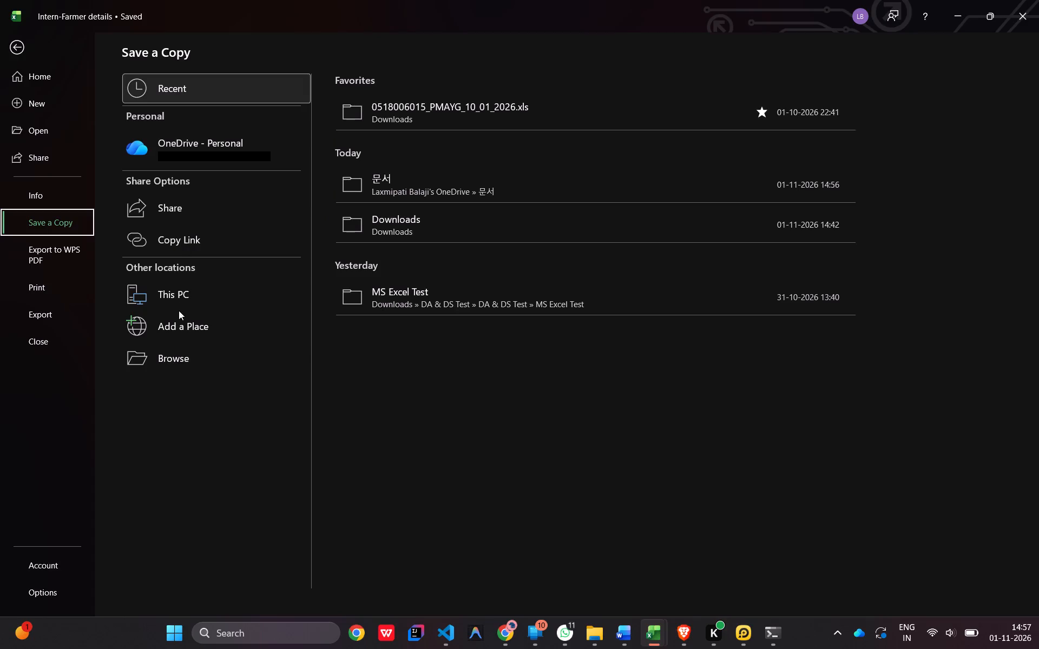
{"action": "left_click", "coordinate": [199, 292]}
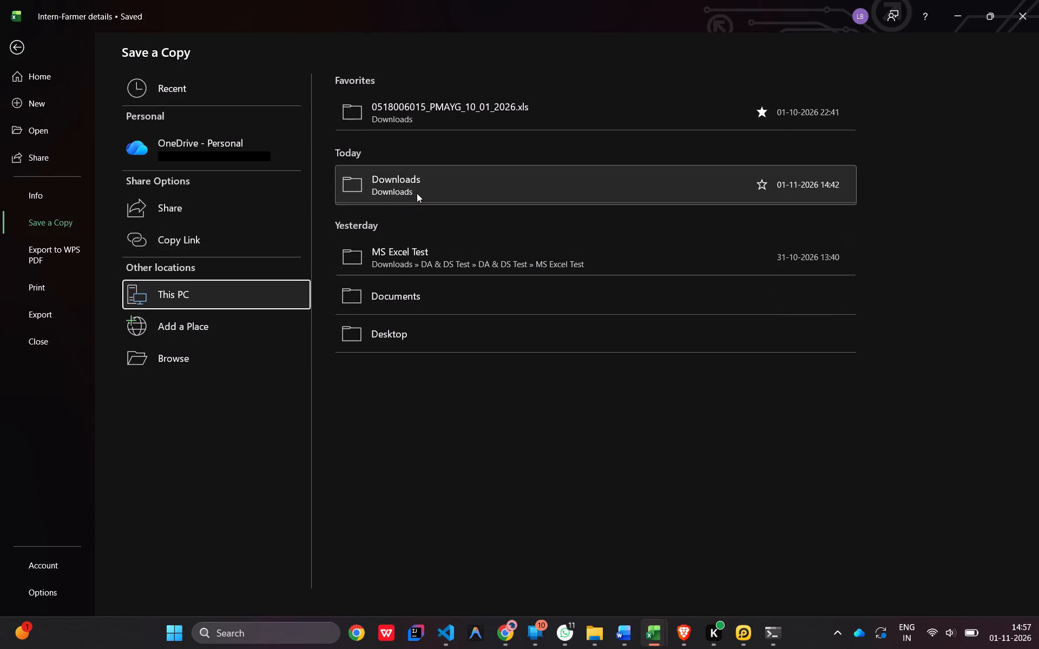
{"action": "left_click", "coordinate": [417, 193]}
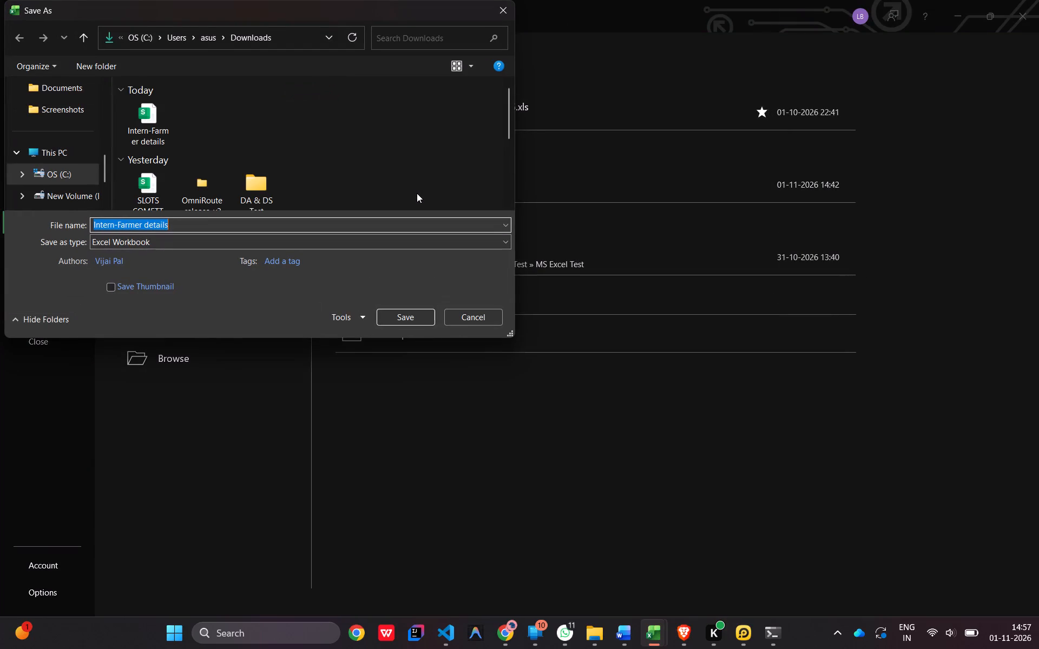
{"action": "left_click", "coordinate": [417, 320]}
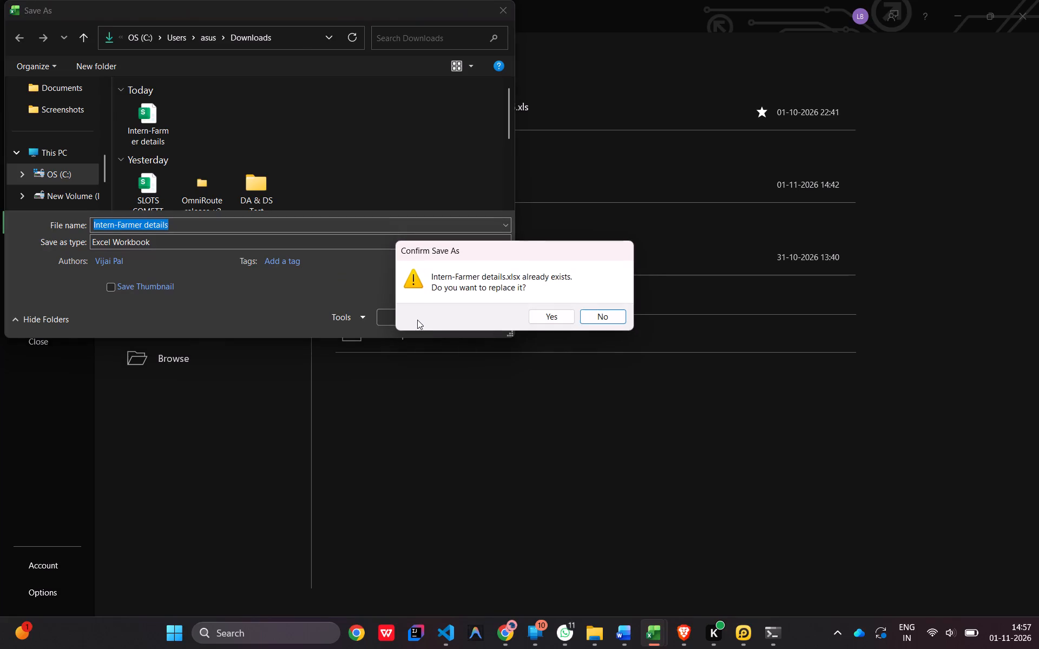
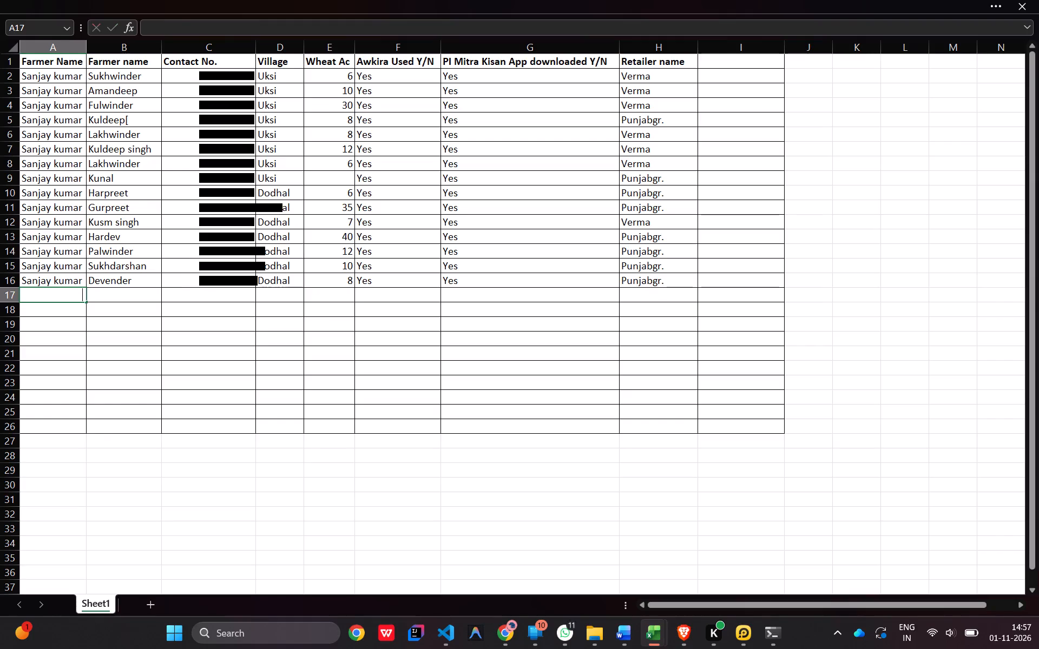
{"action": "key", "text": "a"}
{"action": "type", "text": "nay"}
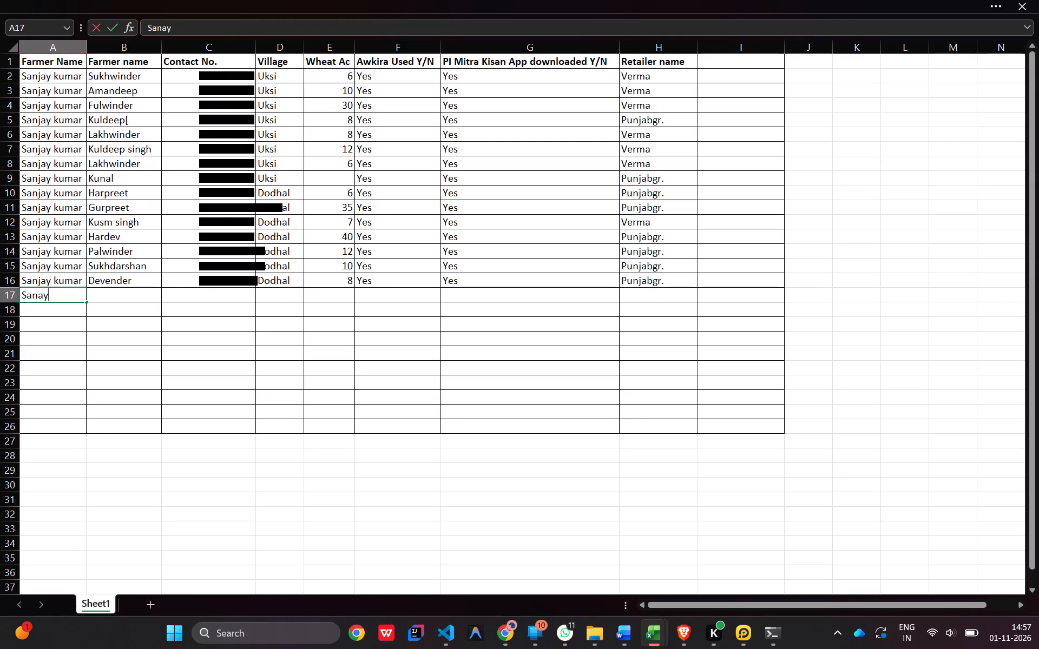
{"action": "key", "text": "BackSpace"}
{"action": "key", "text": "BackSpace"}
Fill the name in cell A2 down column A, through row 17 and past row 145.
{"action": "left_click", "coordinate": [83, 71]}
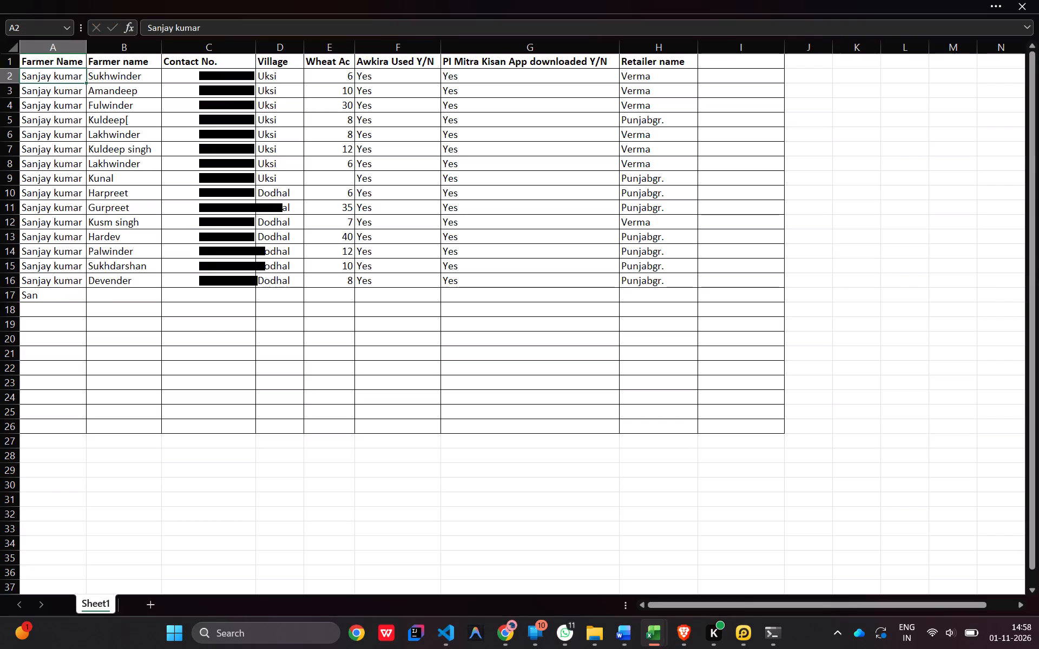
{"action": "left_click_drag", "start_coordinate": [86, 82], "coordinate": [89, 368]}
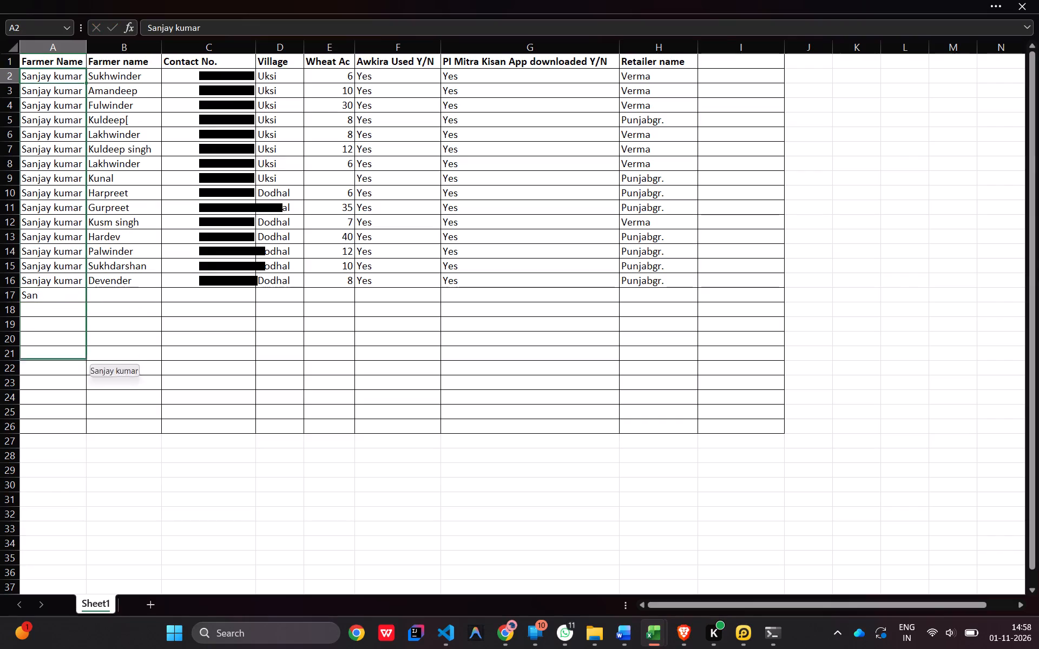
{"action": "left_click_drag", "start_coordinate": [89, 368], "coordinate": [93, 587]}
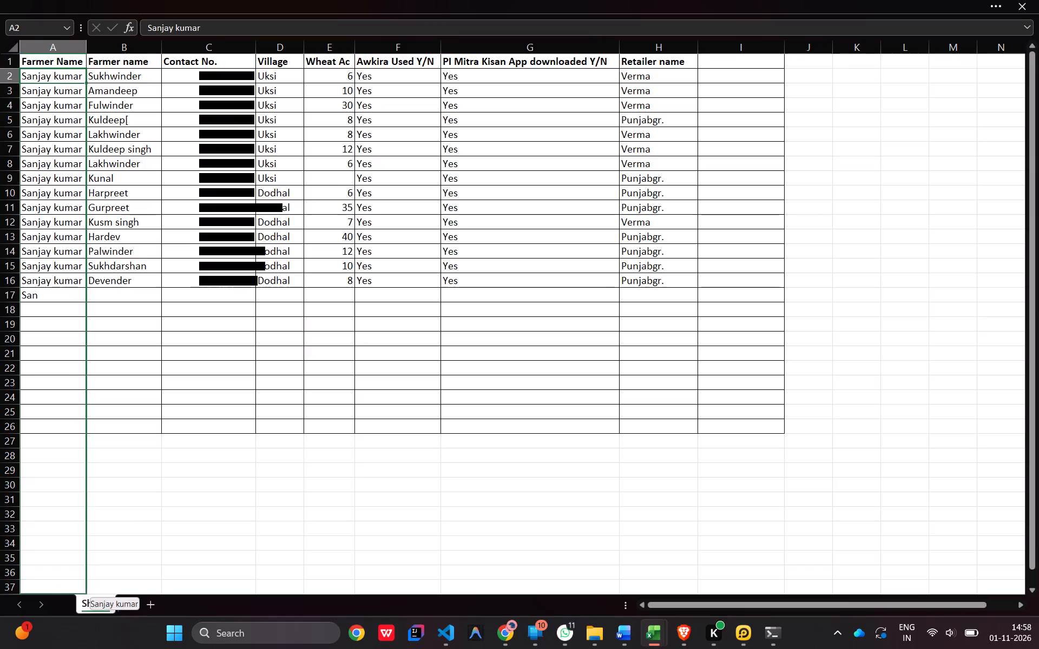
{"action": "left_click_drag", "start_coordinate": [93, 587], "coordinate": [63, 419]}
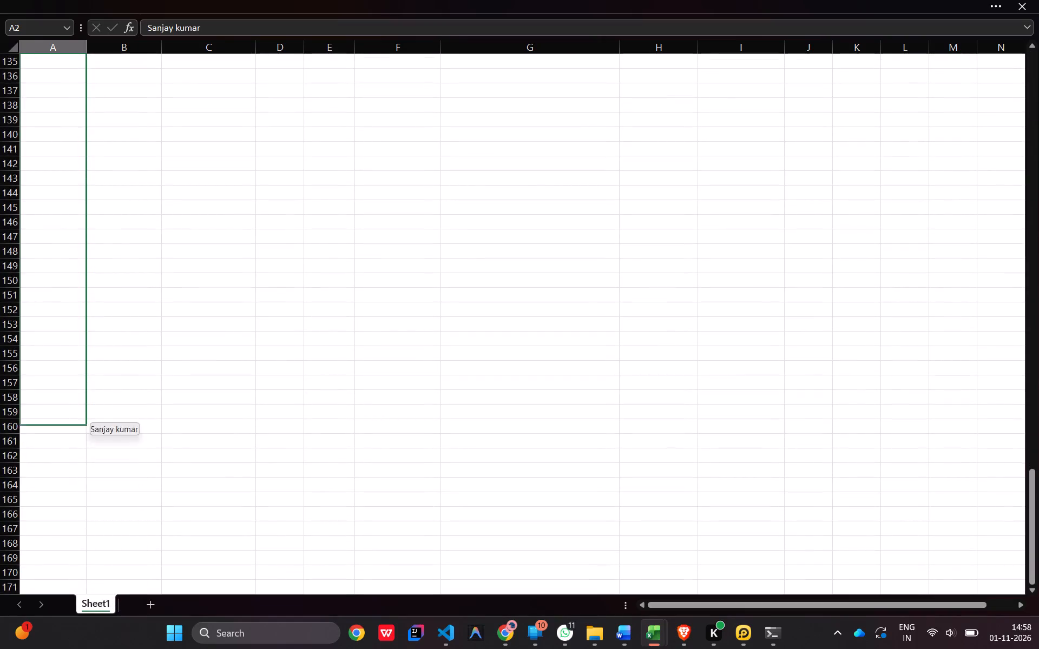
{"action": "left_click_drag", "start_coordinate": [63, 419], "coordinate": [62, 401]}
{"action": "scroll", "coordinate": [123, 390], "scroll_direction": "up", "scroll_amount": 7}
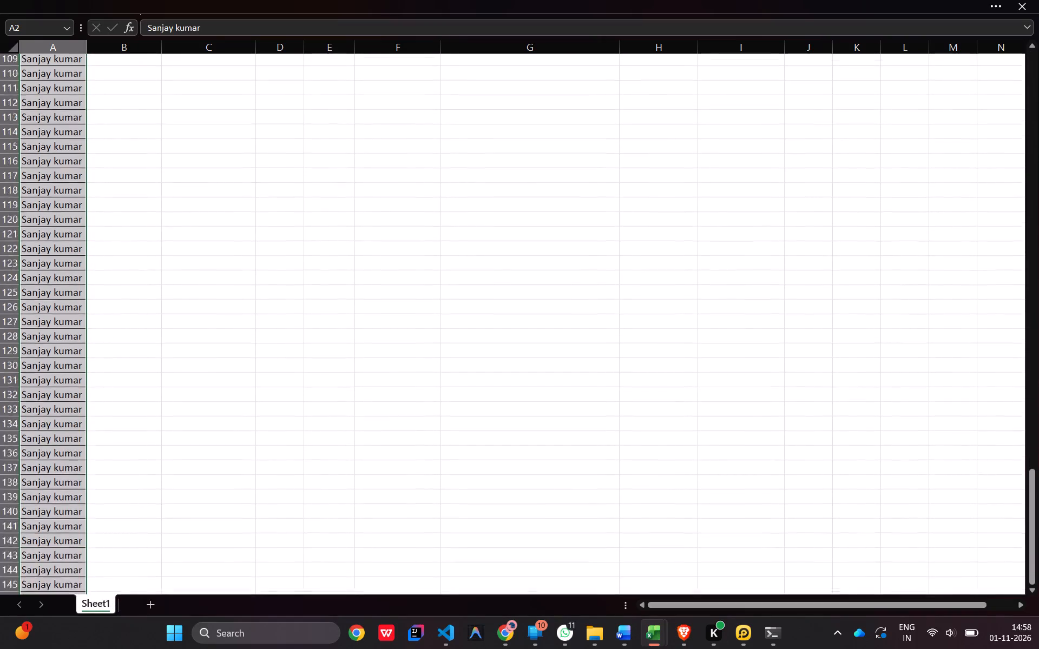
{"action": "scroll", "coordinate": [123, 390], "scroll_direction": "up", "scroll_amount": 4}
{"action": "scroll", "coordinate": [123, 390], "scroll_direction": "down", "scroll_amount": 1}
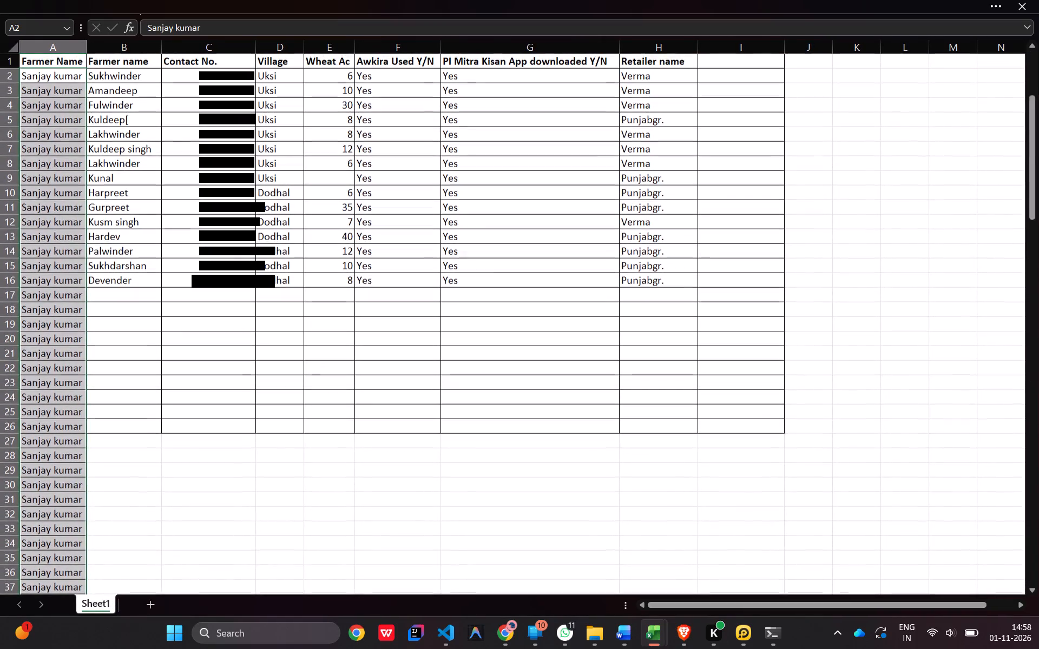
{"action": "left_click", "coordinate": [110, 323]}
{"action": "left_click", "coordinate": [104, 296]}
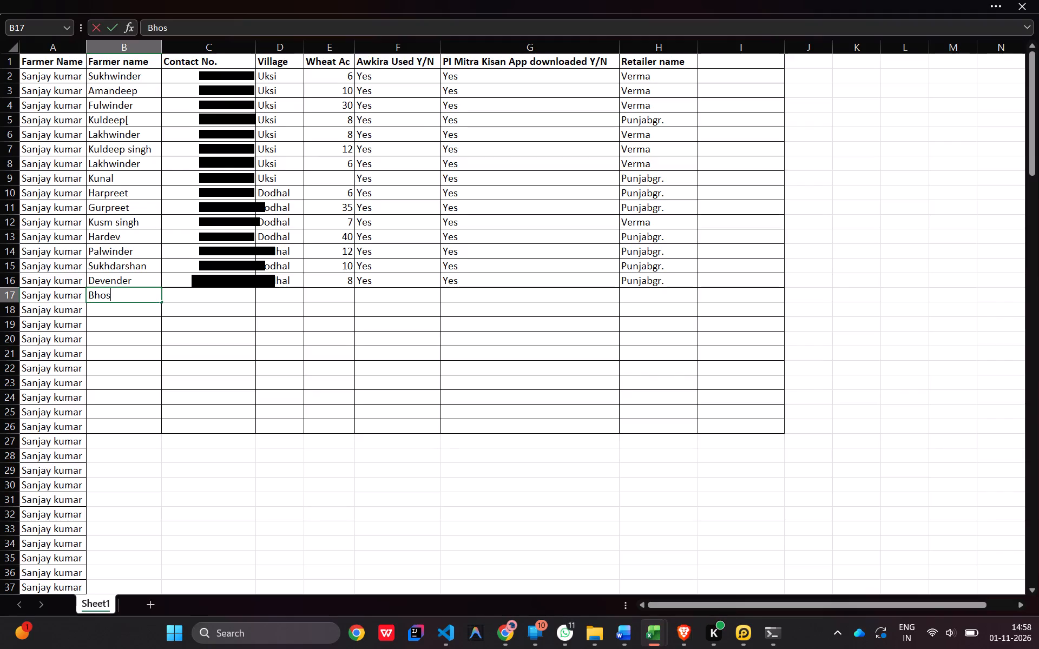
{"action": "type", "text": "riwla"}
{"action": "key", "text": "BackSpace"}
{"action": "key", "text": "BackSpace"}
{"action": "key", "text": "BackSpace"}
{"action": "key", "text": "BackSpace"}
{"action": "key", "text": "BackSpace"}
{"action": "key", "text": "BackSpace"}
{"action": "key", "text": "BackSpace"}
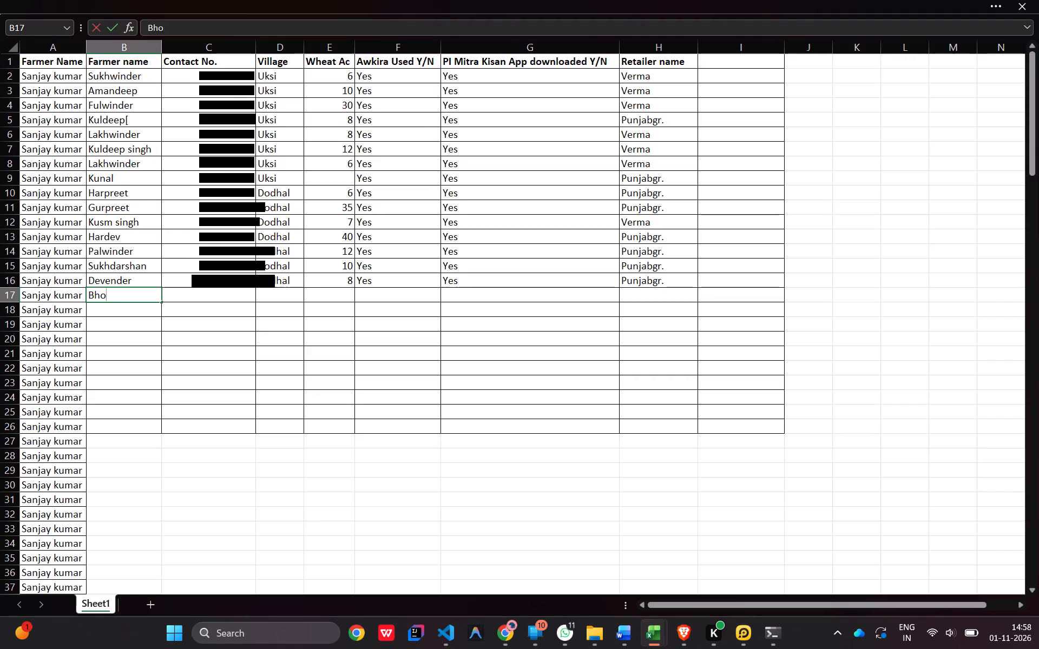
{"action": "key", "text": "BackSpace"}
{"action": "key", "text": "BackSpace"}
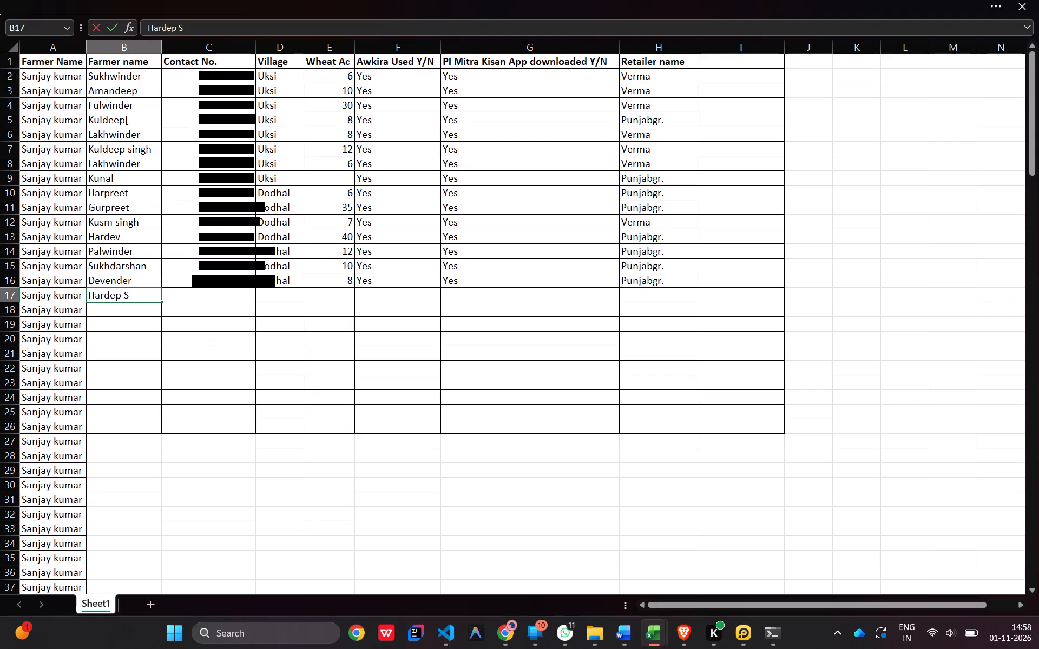
Enter the next farmer's name in cell B17, with the first name spelled Hardeep and followed by the surname.
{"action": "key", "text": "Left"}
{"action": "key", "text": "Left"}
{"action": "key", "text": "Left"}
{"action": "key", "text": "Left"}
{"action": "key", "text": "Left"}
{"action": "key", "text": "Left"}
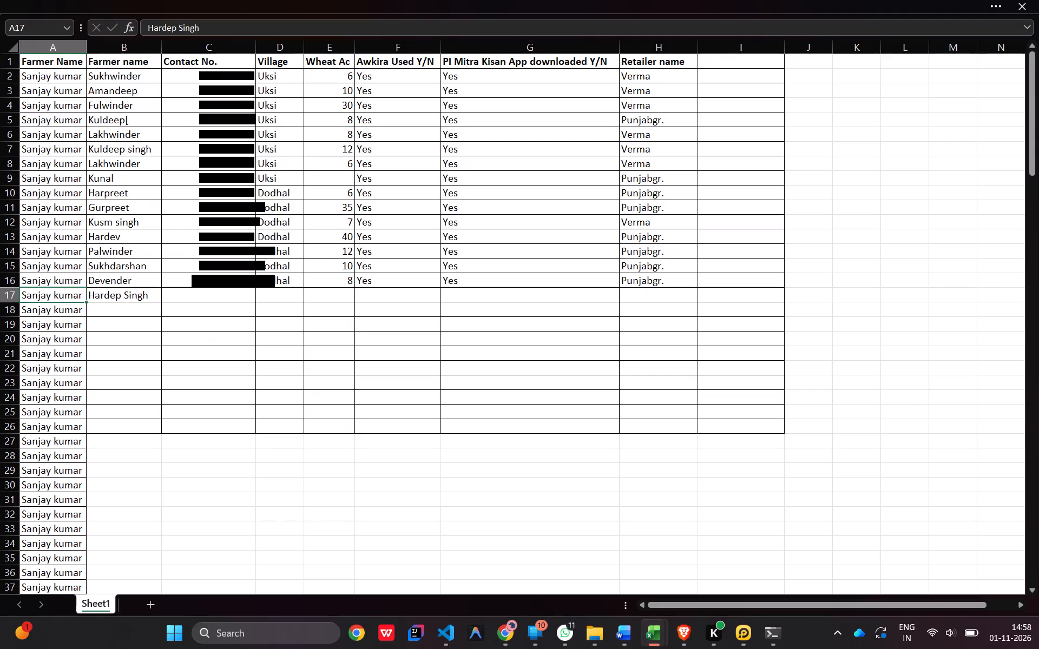
{"action": "left_click", "coordinate": [142, 294]}
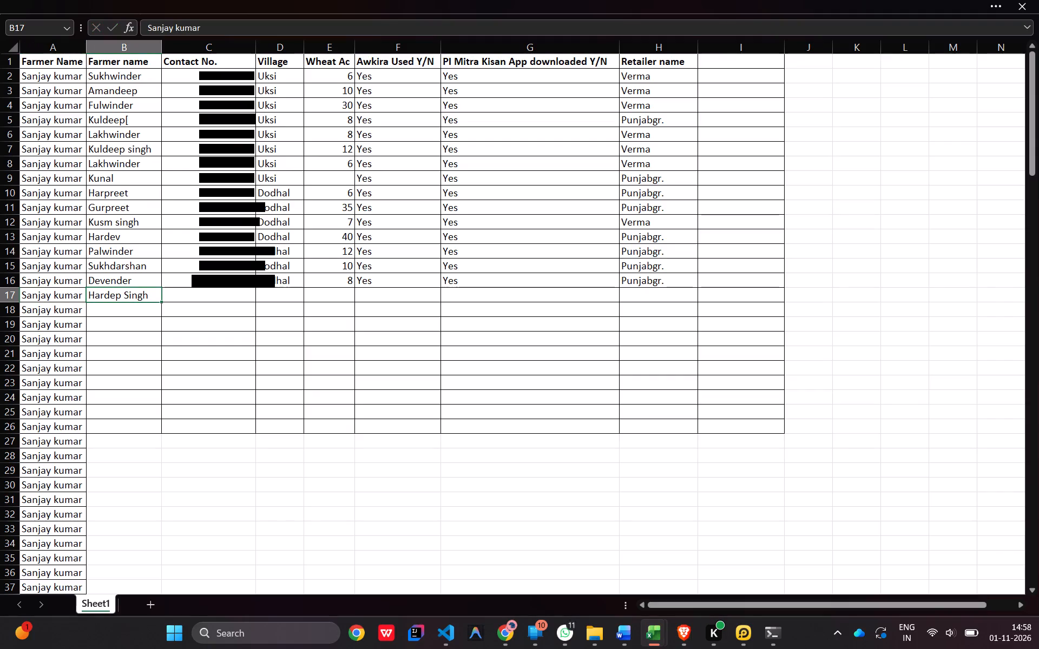
{"action": "left_click", "coordinate": [121, 298]}
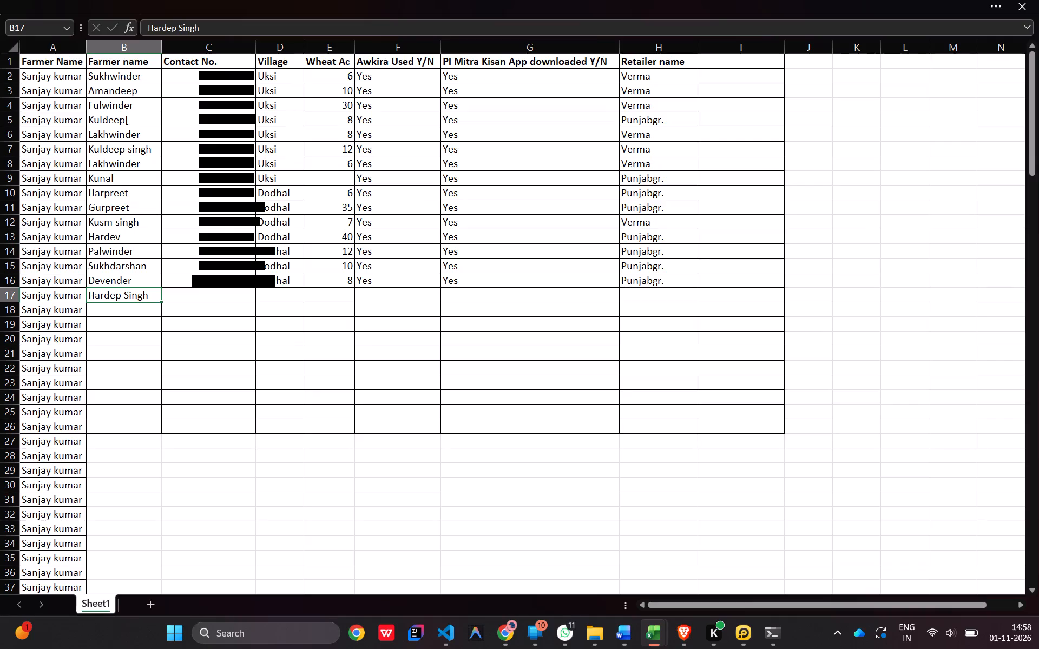
{"action": "double_click", "coordinate": [110, 297]}
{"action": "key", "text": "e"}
Enter the farmer names Hanu in cell B18 and Ginda in cell B19.
{"action": "left_click", "coordinate": [100, 313]}
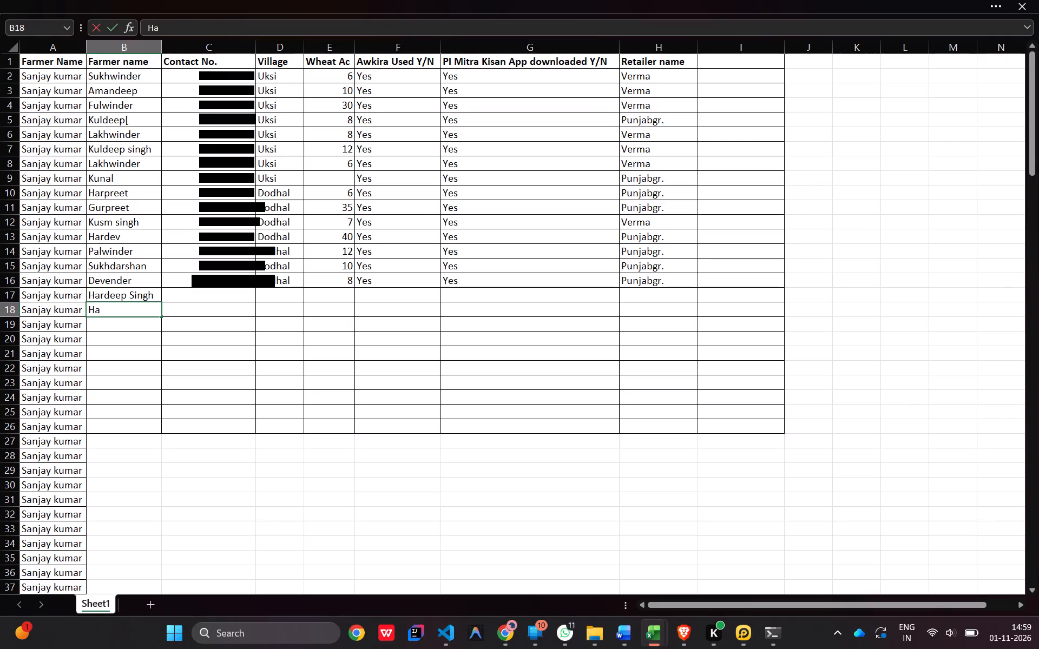
{"action": "key", "text": "BackSpace"}
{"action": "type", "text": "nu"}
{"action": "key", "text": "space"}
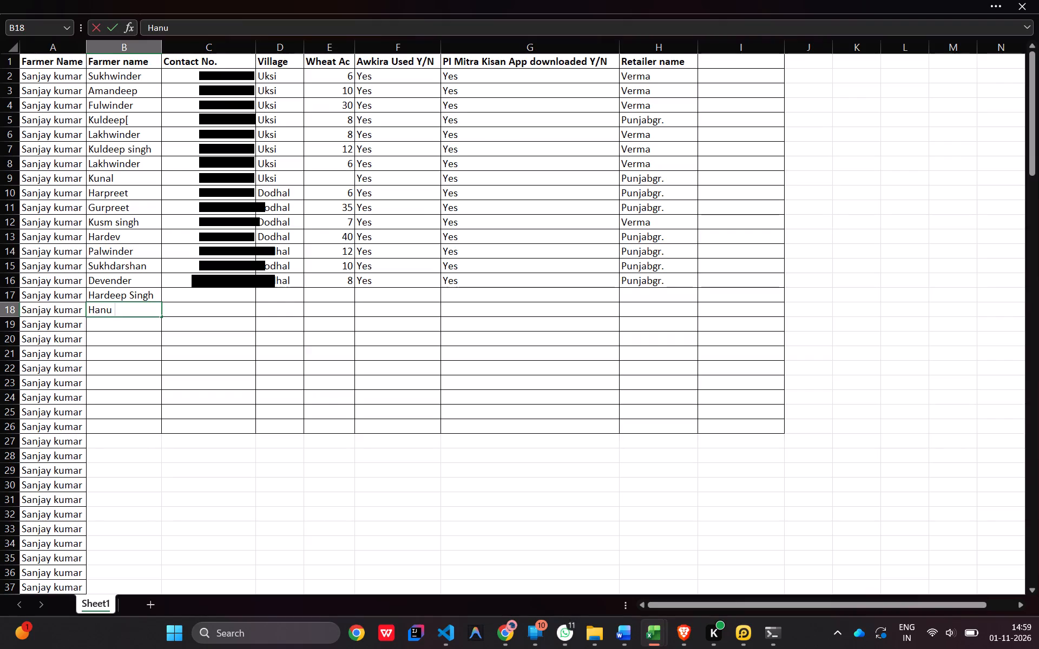
{"action": "left_click", "coordinate": [100, 326]}
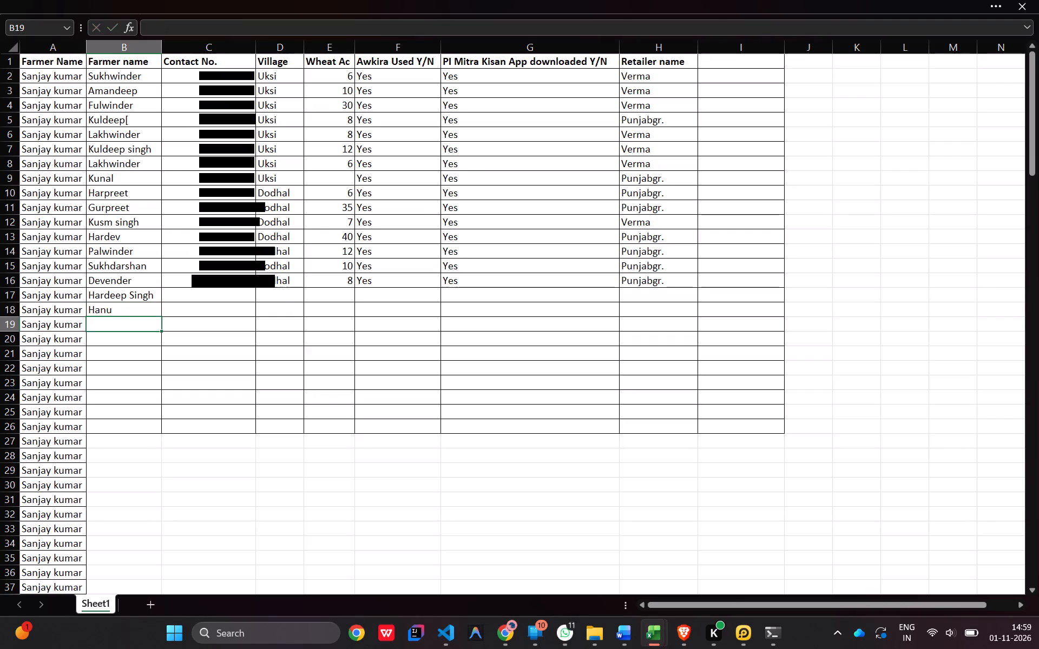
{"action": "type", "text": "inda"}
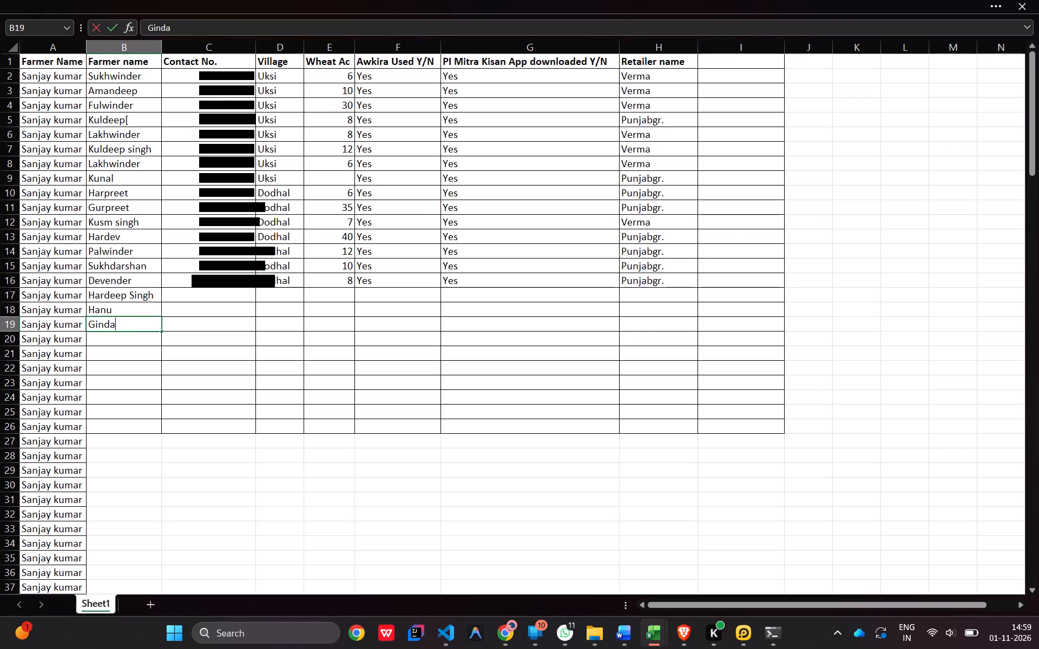
Enter the farmer's name in cell B20, with the first name Harwinder followed by the surname.
{"action": "left_click", "coordinate": [101, 335]}
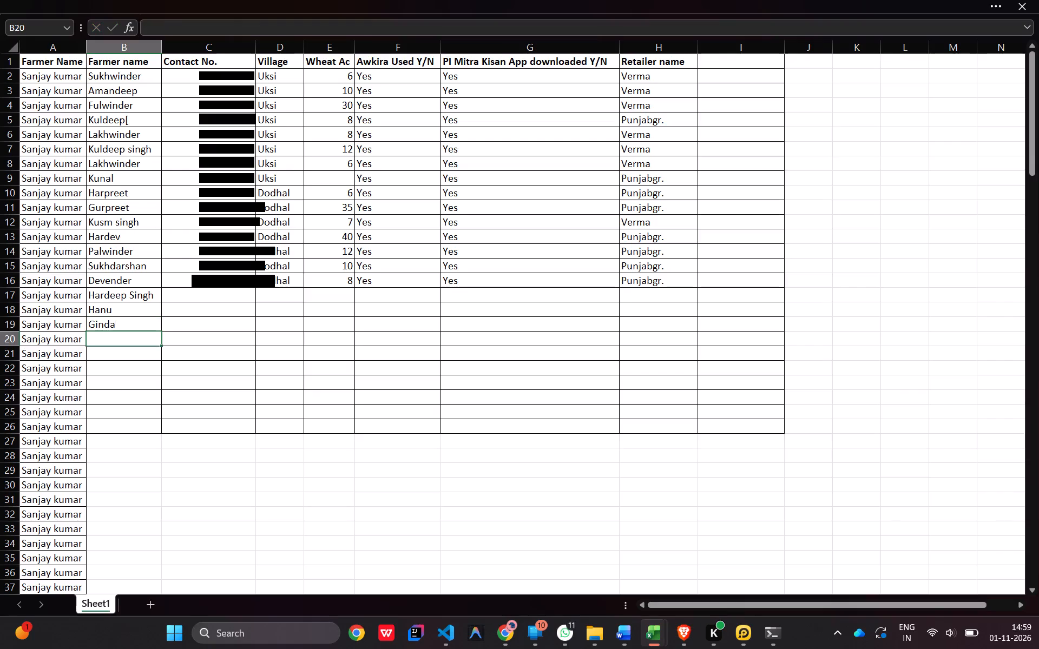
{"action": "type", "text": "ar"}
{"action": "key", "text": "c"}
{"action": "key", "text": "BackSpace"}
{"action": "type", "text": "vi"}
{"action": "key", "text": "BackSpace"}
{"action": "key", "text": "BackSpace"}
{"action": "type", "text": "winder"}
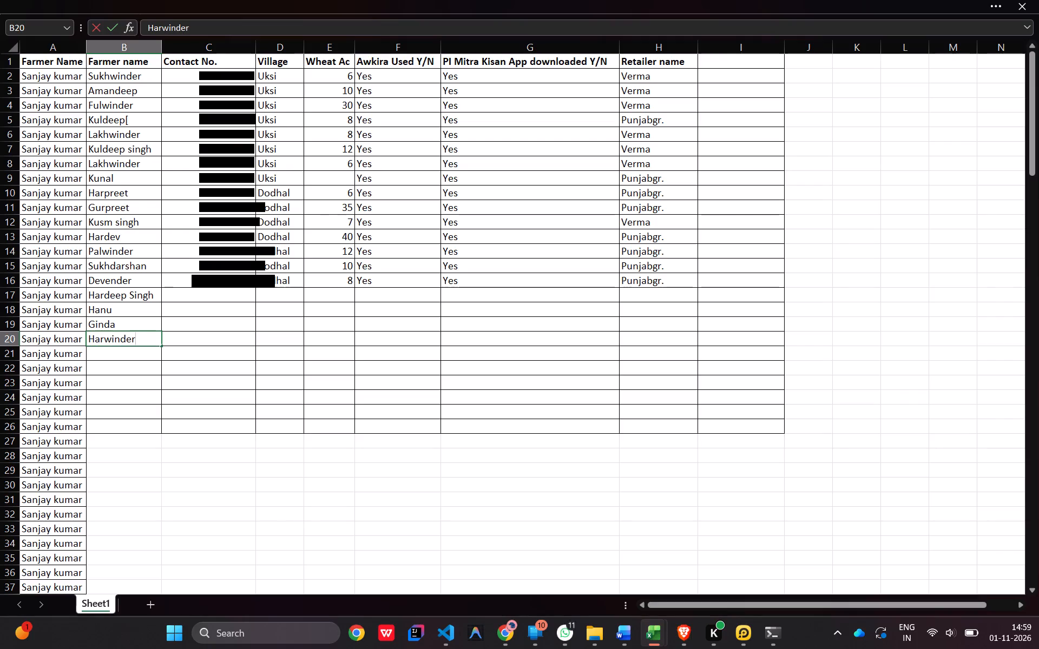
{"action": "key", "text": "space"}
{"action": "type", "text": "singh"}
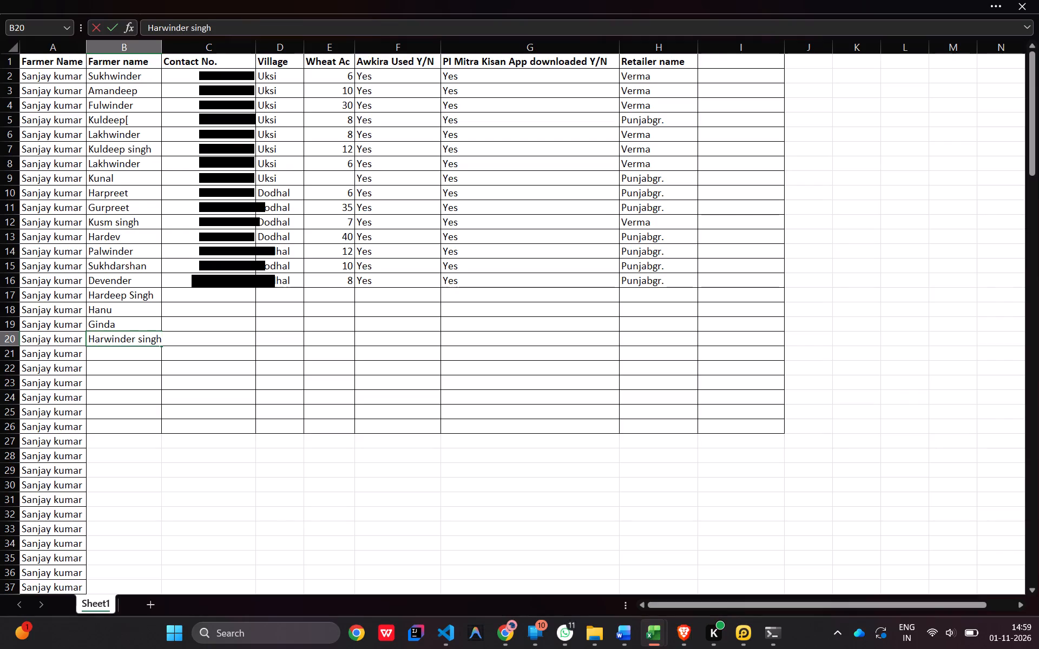
Enter the farmer's name in cell B21, with the first name Vijender followed by the surname.
{"action": "double_click", "coordinate": [102, 355]}
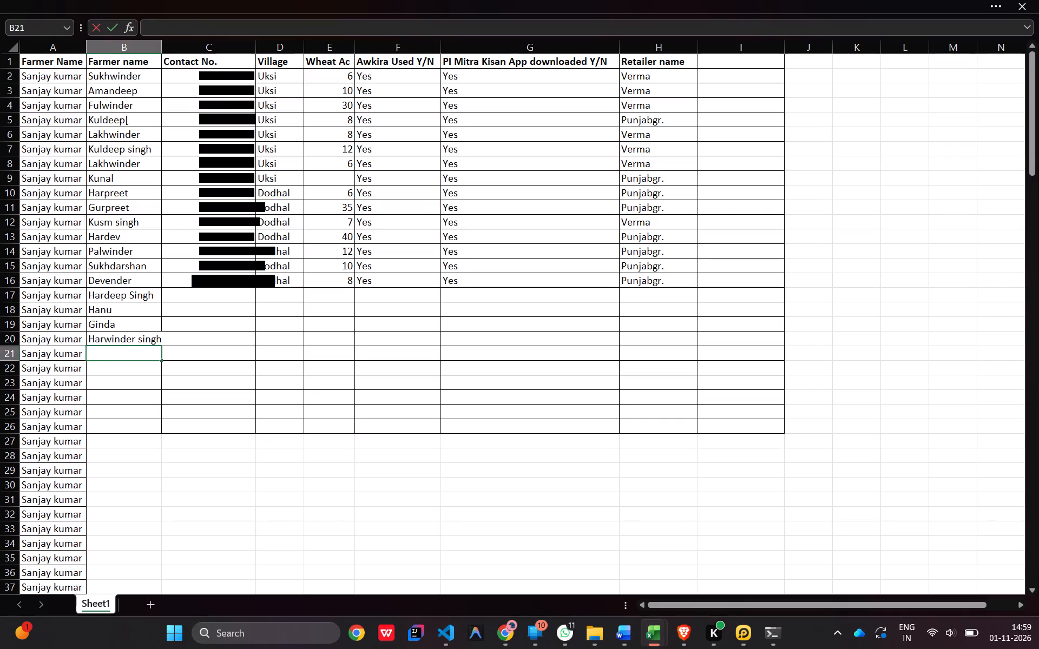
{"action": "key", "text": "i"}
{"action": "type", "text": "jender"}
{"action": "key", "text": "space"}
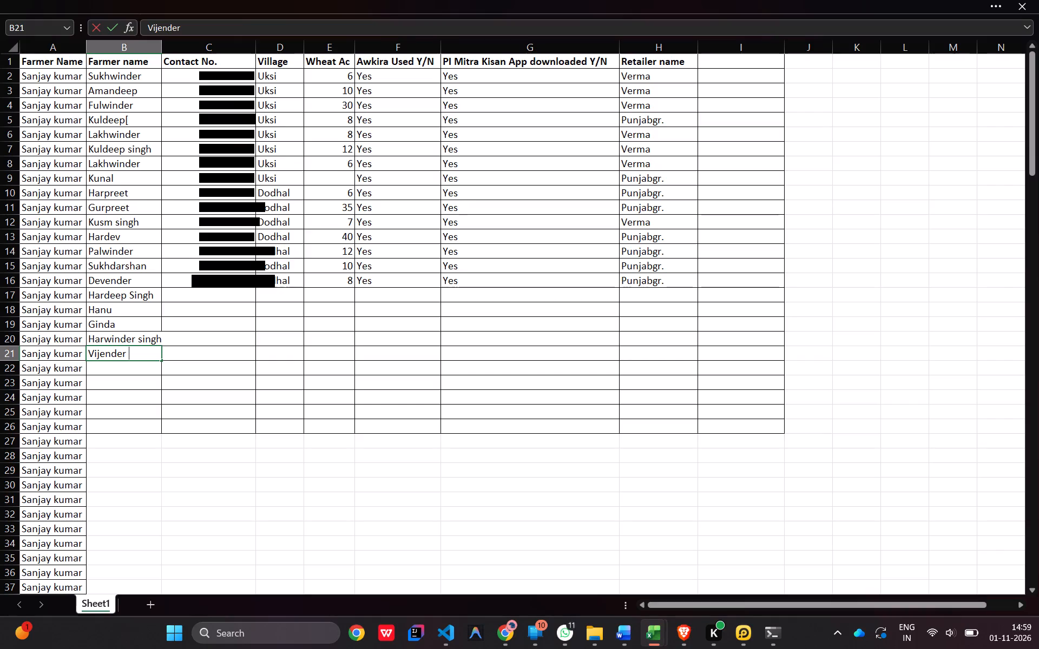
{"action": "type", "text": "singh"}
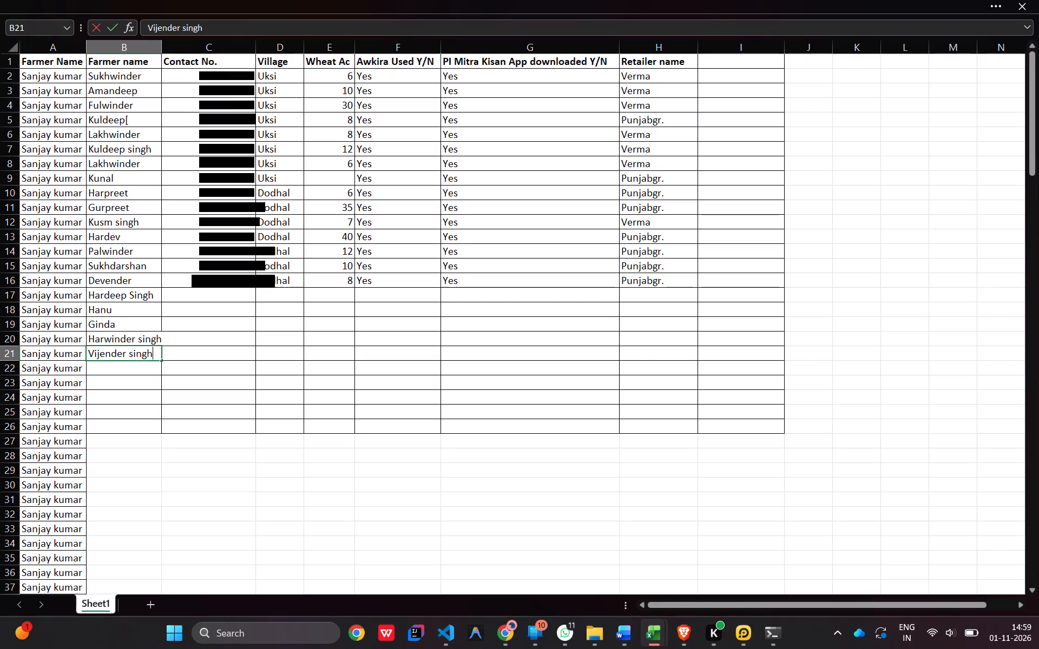
{"action": "double_click", "coordinate": [107, 365]}
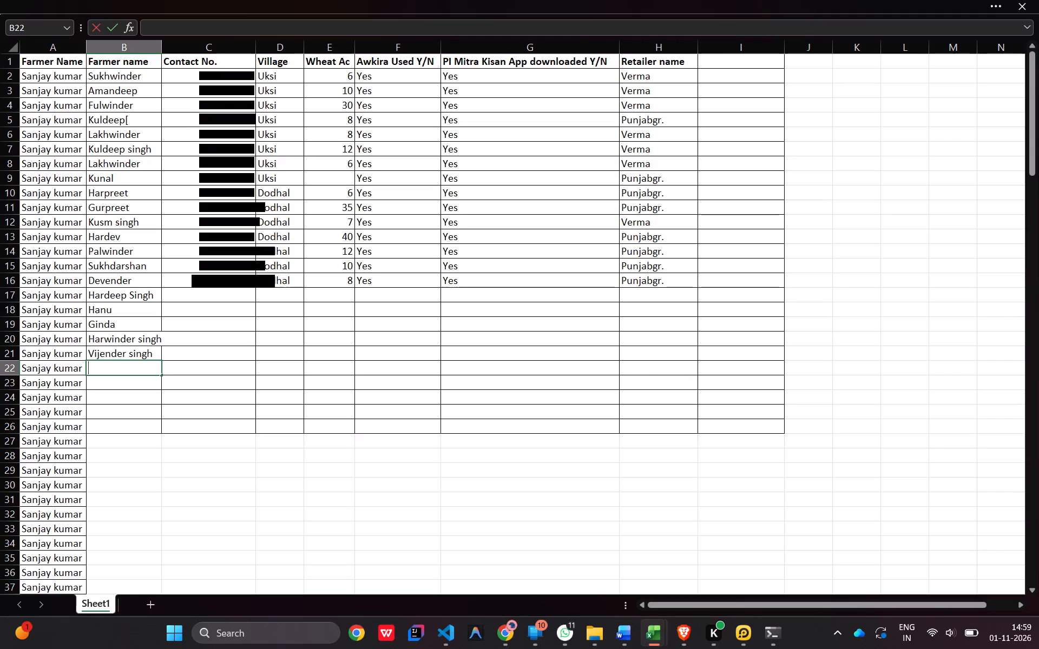
Enter Uksi as the village in cell D17 and fill it down the Village column for the new farmer rows.
{"action": "left_click", "coordinate": [258, 295]}
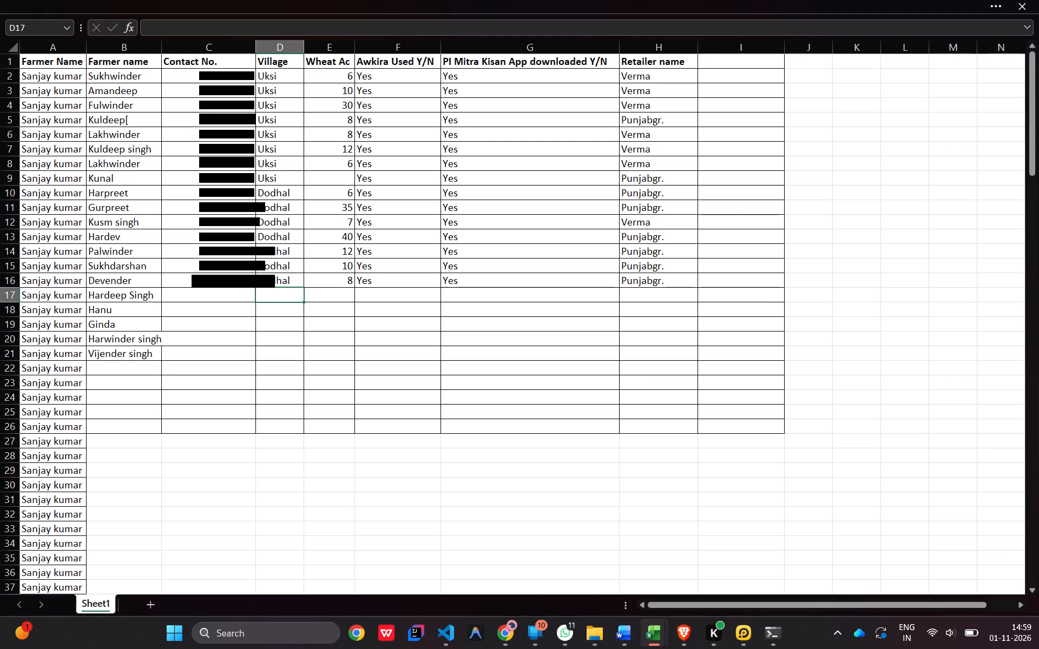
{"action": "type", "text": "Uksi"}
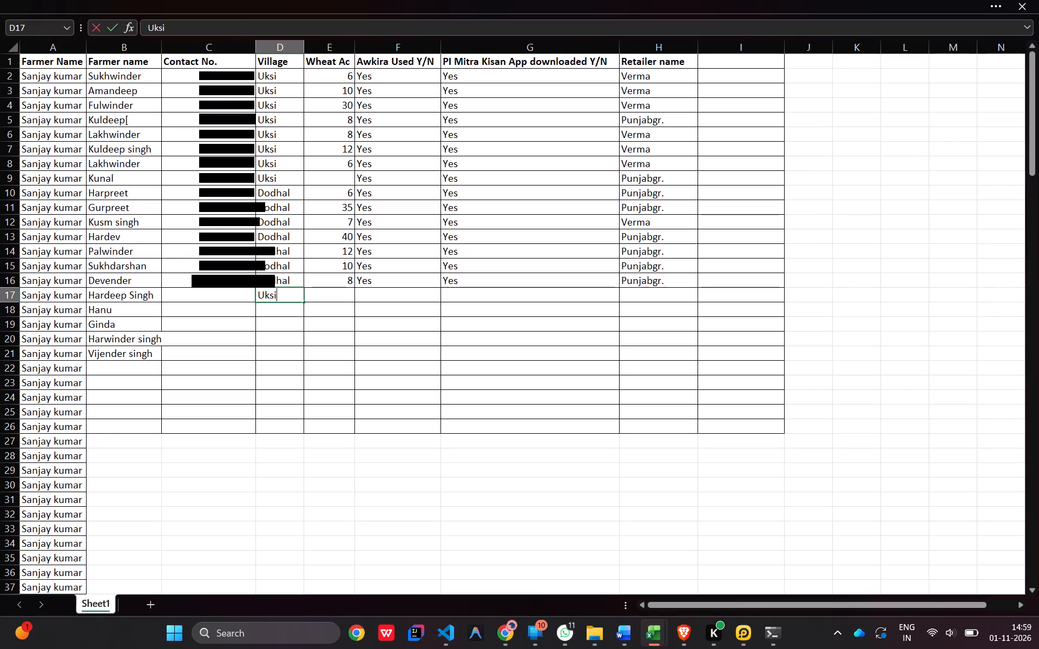
{"action": "left_click_drag", "start_coordinate": [304, 300], "coordinate": [257, 383]}
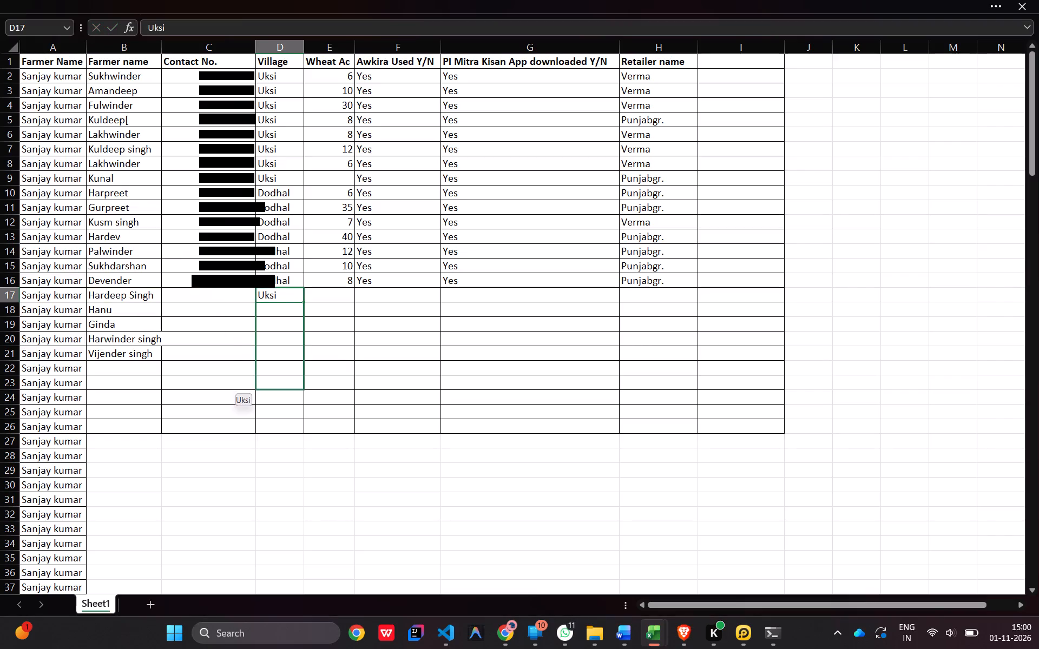
{"action": "left_click_drag", "start_coordinate": [257, 383], "coordinate": [269, 347]}
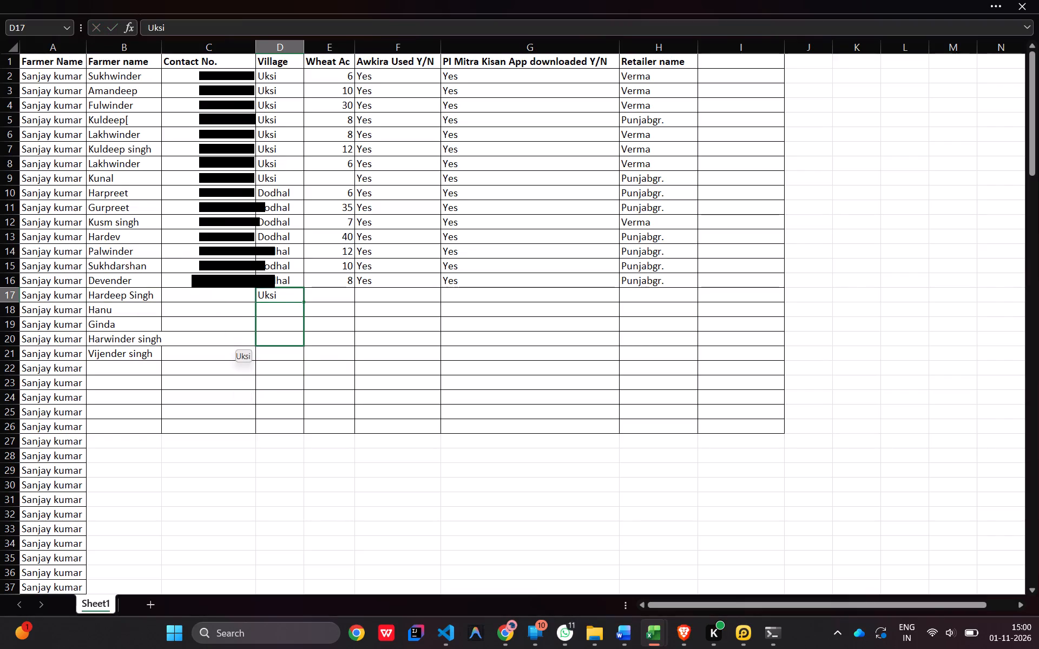
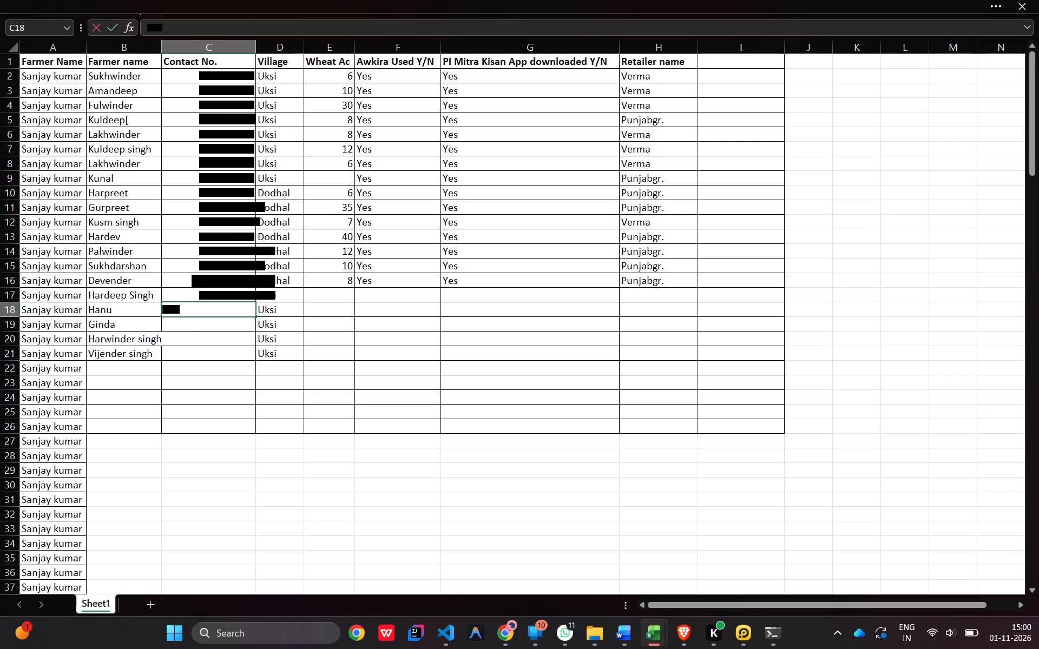
Enter the contact number for the farmer Hanu in cell C18, correcting its mistyped digits.
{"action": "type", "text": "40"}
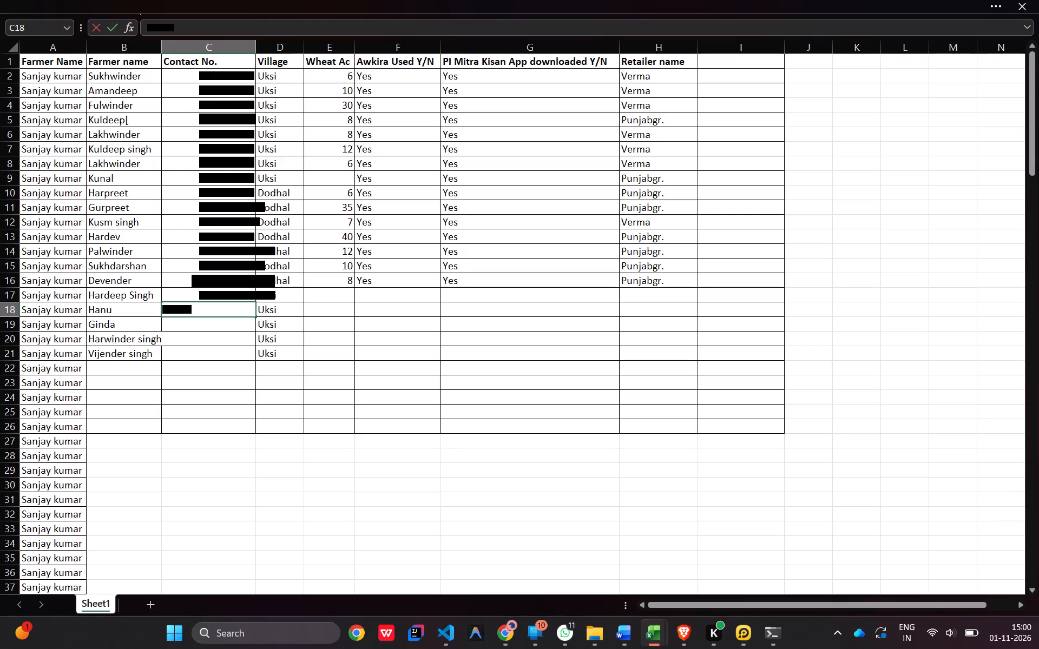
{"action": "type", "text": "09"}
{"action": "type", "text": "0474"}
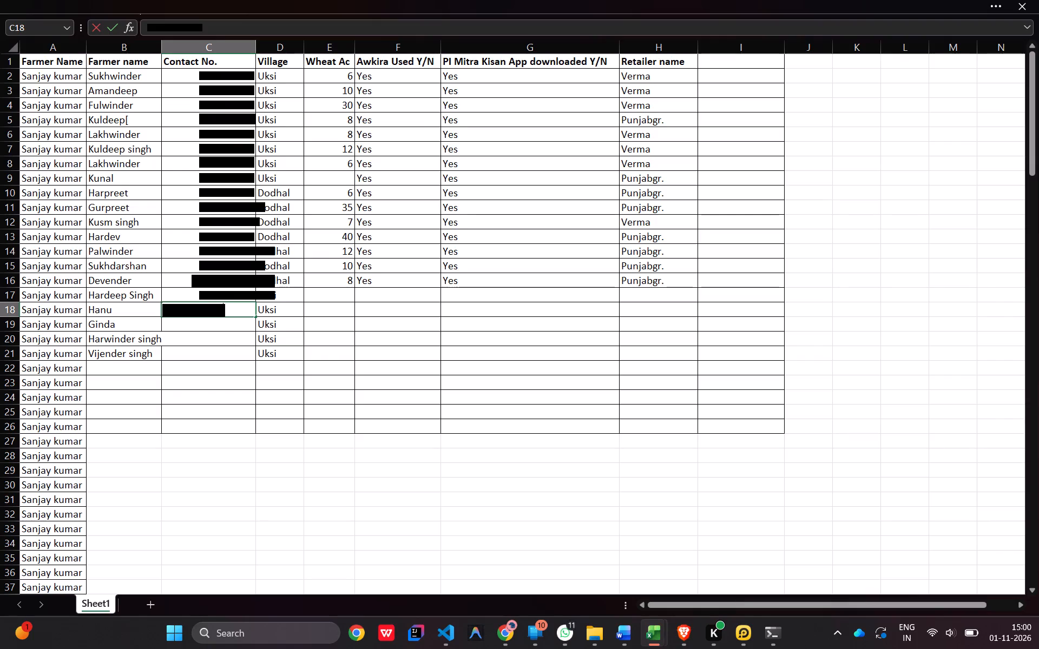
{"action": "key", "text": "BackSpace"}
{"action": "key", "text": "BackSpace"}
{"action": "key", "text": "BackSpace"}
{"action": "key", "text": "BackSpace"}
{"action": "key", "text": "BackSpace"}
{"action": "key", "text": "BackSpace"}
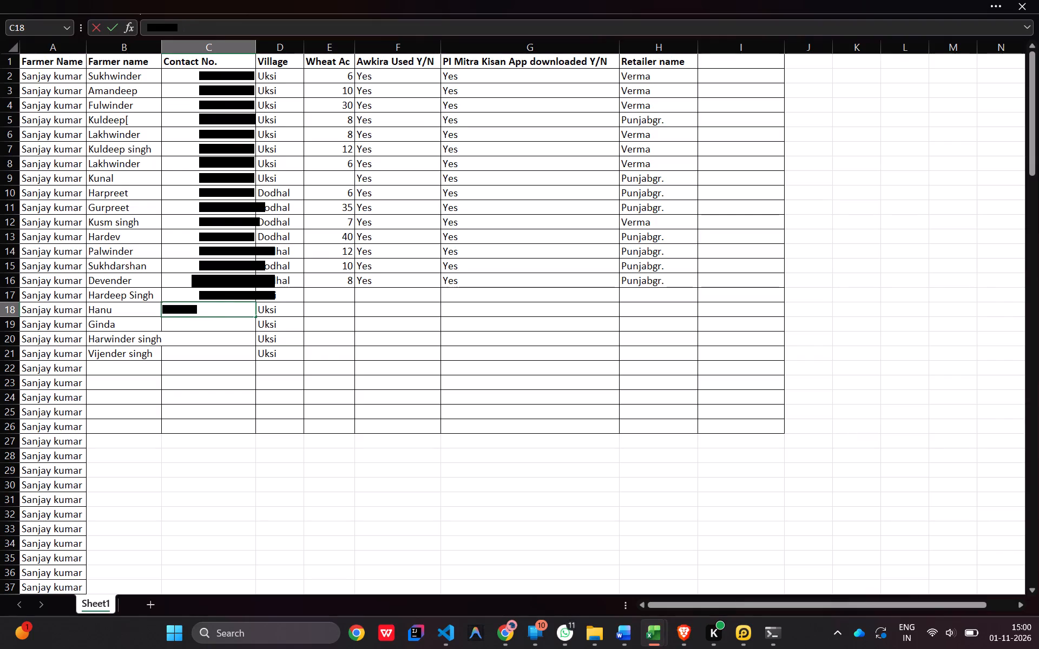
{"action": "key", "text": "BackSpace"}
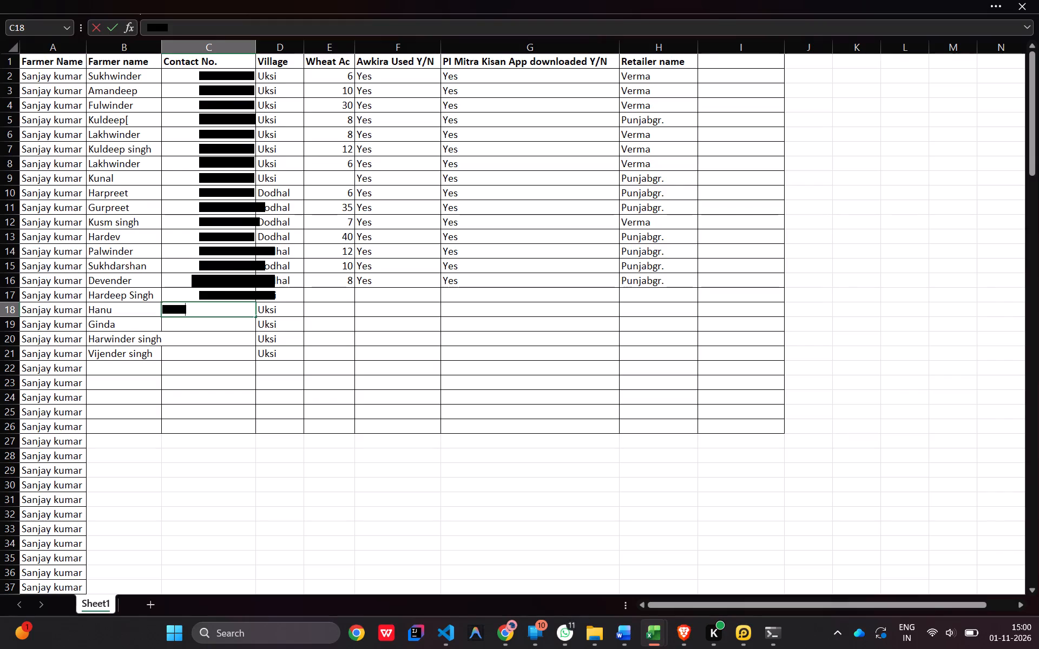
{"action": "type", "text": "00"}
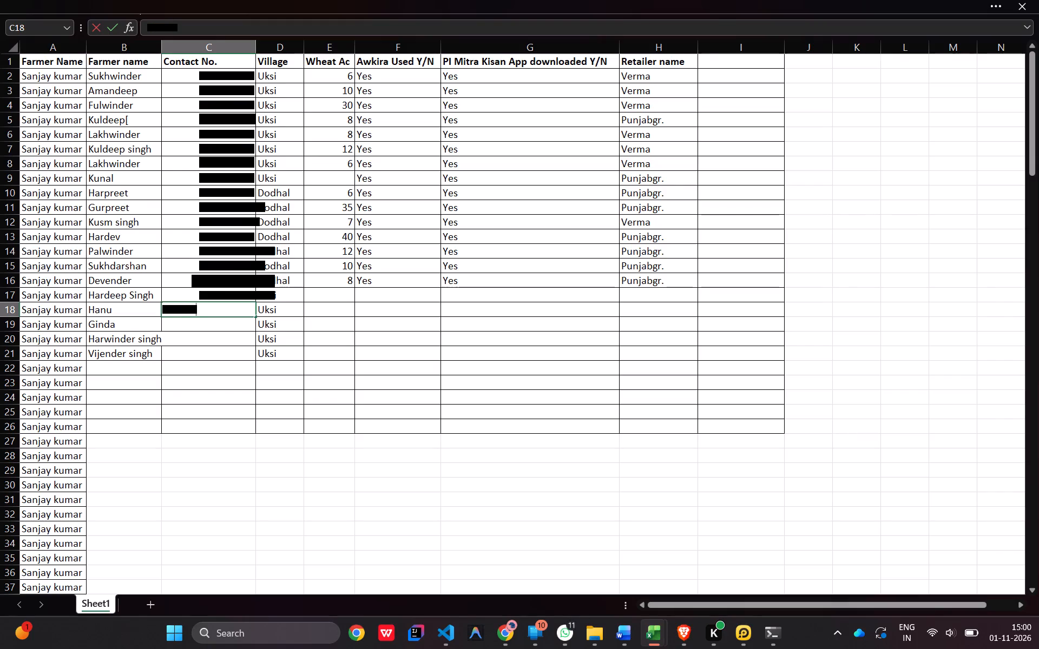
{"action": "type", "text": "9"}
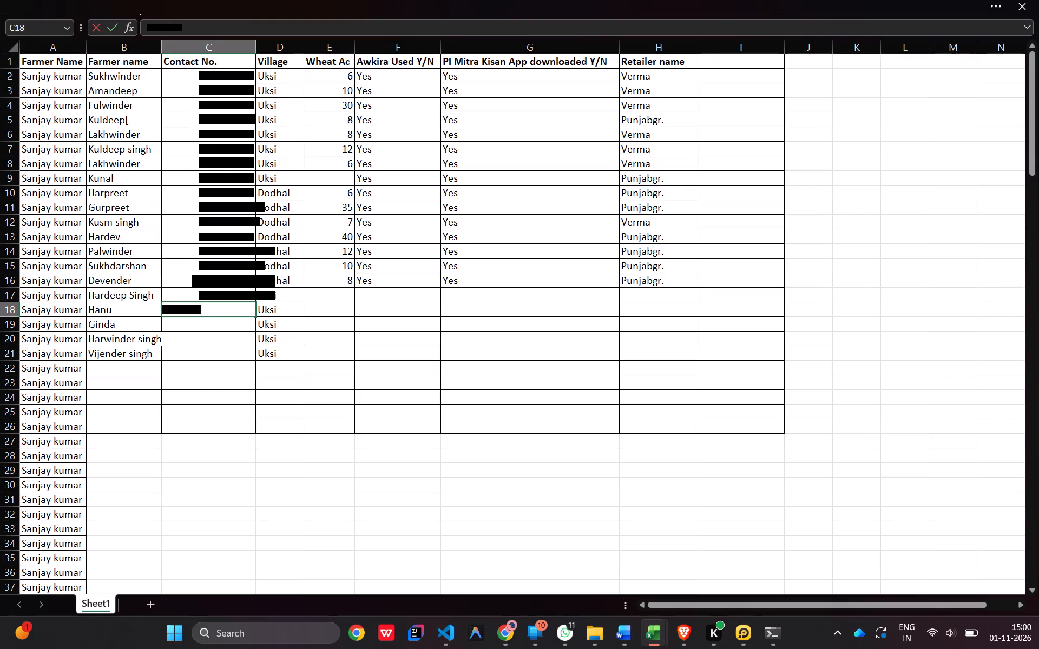
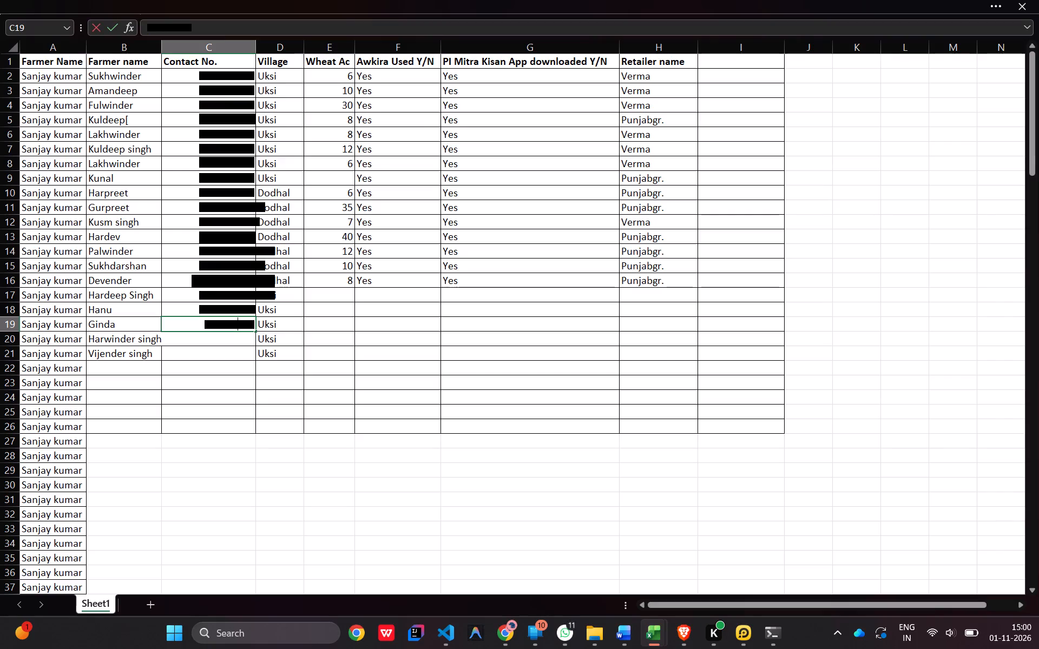
Remove the mistyped digits from the contact number for the farmer Ginda in cell C19.
{"action": "key", "text": "BackSpace"}
{"action": "key", "text": "BackSpace"}
{"action": "key", "text": "BackSpace"}
{"action": "key", "text": "BackSpace"}
{"action": "key", "text": "Right"}
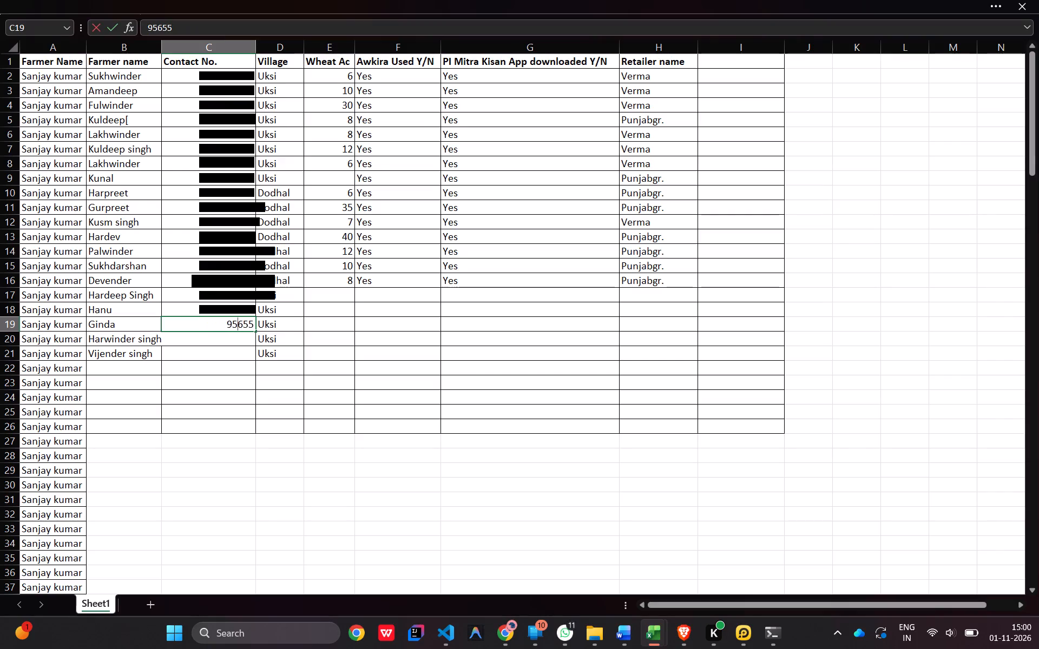
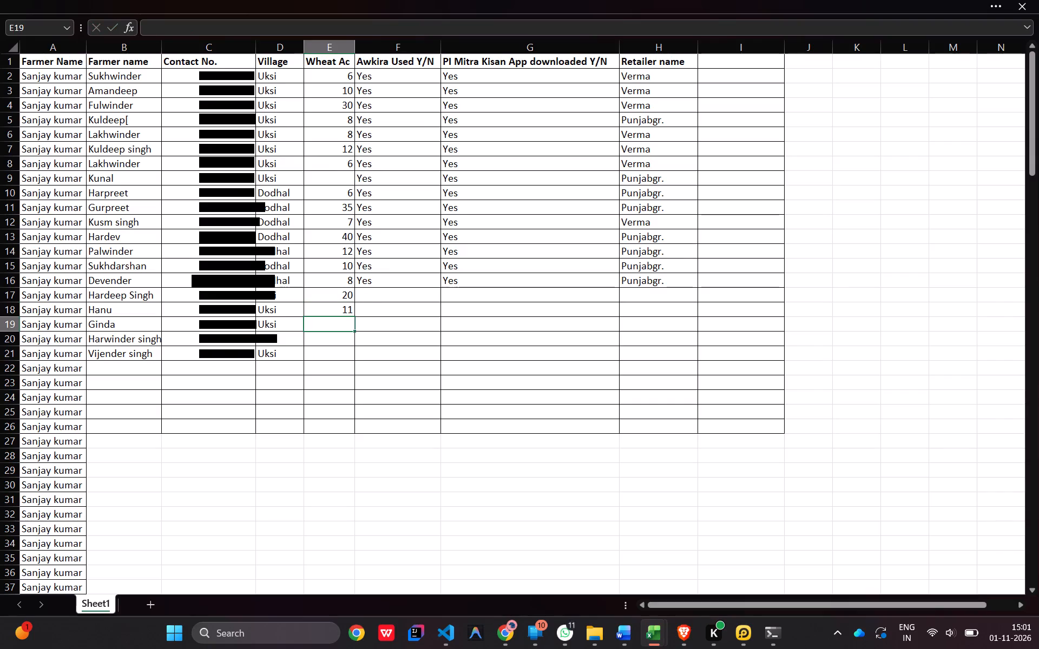
Enter the wheat acreage values 20, 40 and 16 in cells E19 to E21.
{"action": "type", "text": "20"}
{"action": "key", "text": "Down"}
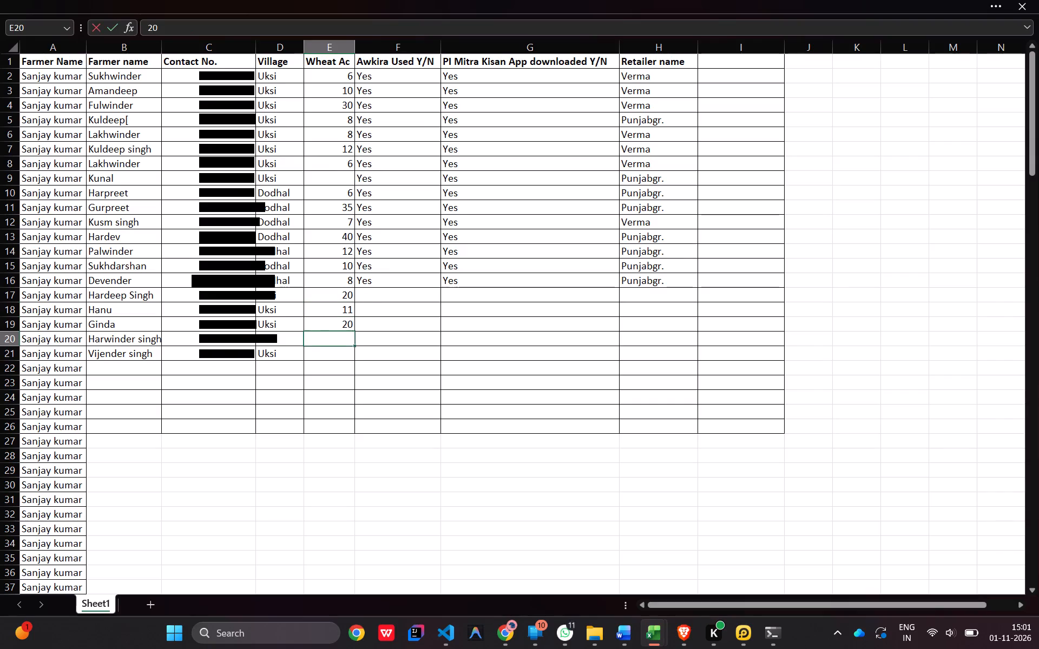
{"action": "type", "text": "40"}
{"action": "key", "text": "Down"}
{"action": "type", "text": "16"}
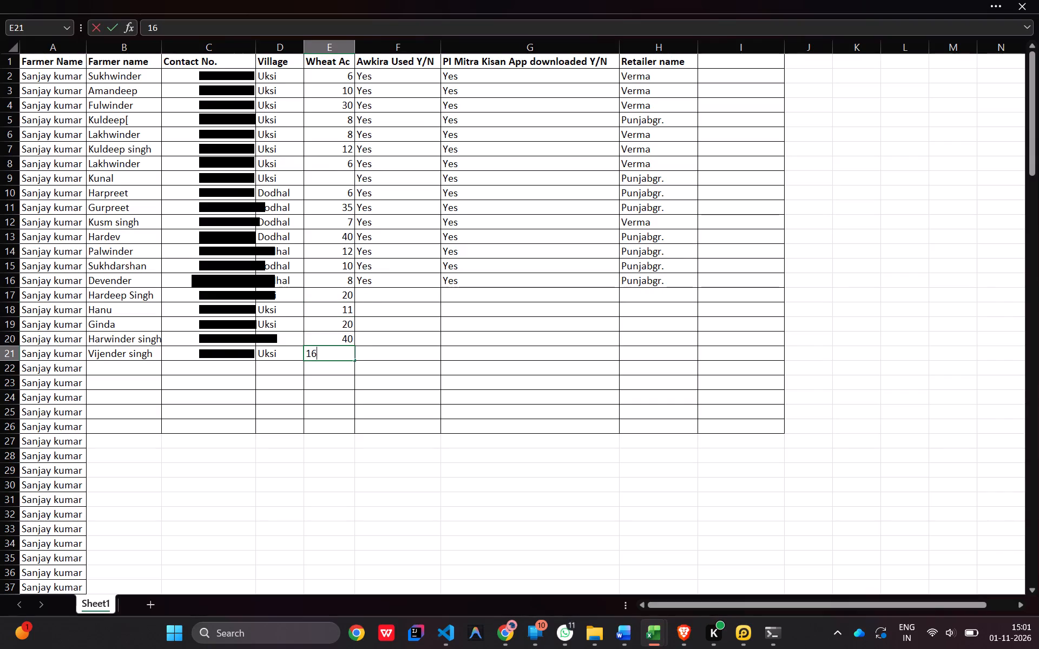
Fill Yes from row 16 down to row 21 in the Awkira Used and PI Mitra Kisan App downloaded columns.
{"action": "left_click_drag", "start_coordinate": [404, 281], "coordinate": [440, 287]}
{"action": "left_click_drag", "start_coordinate": [440, 287], "coordinate": [442, 358]}
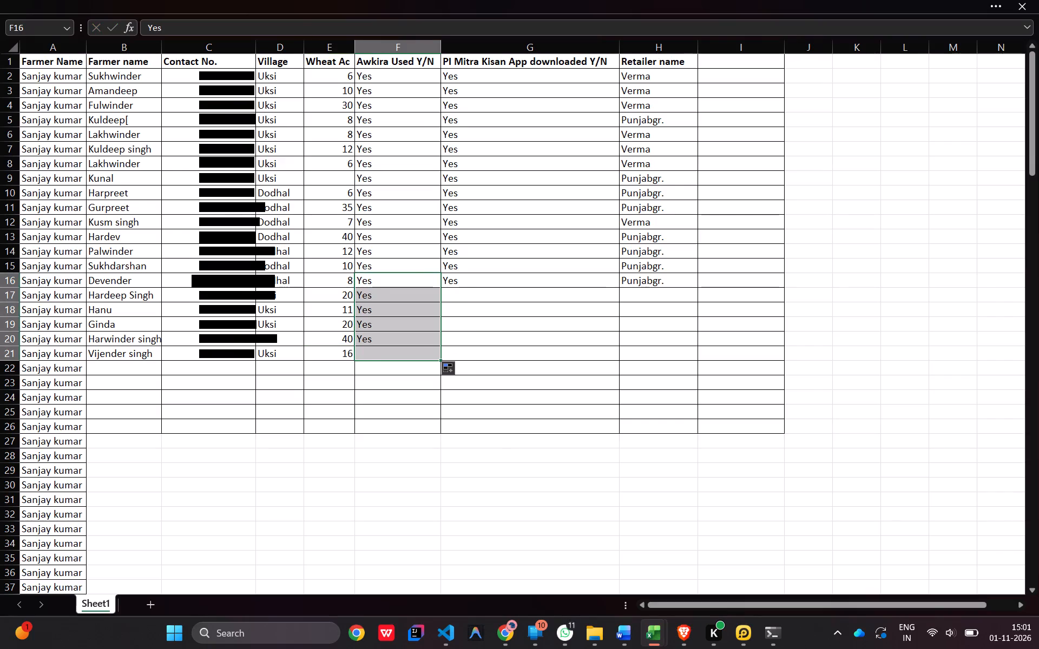
{"action": "left_click", "coordinate": [609, 285]}
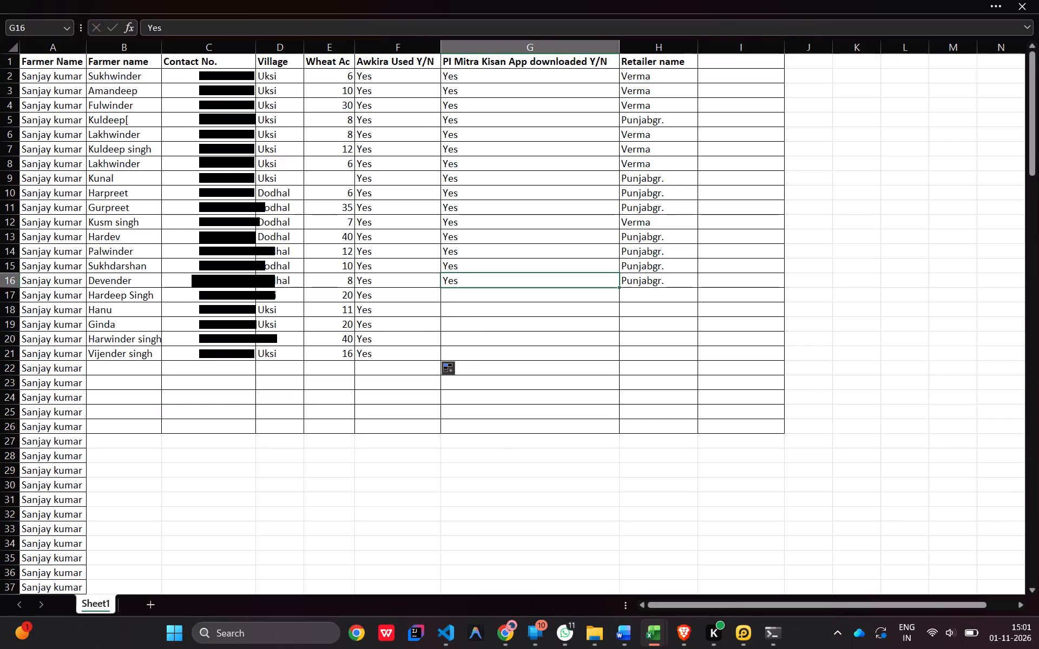
{"action": "left_click_drag", "start_coordinate": [617, 286], "coordinate": [609, 353]}
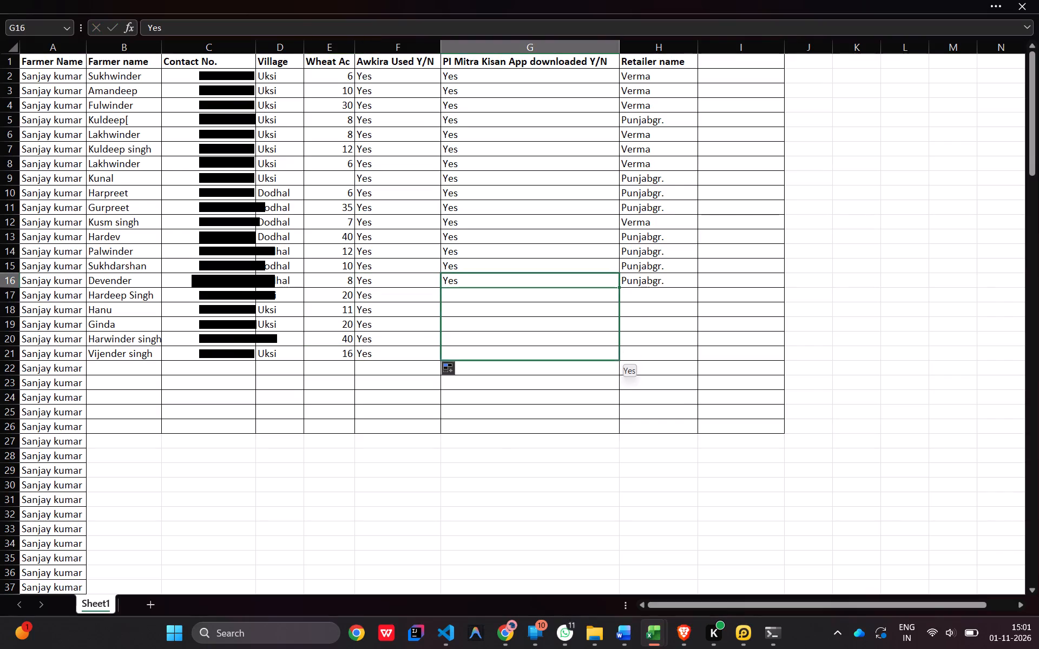
{"action": "left_click_drag", "start_coordinate": [609, 353], "coordinate": [609, 354]}
Enter the retailer names: Punjabgr. in H17 and Verma in each of H18 to H21.
{"action": "left_click", "coordinate": [685, 282]}
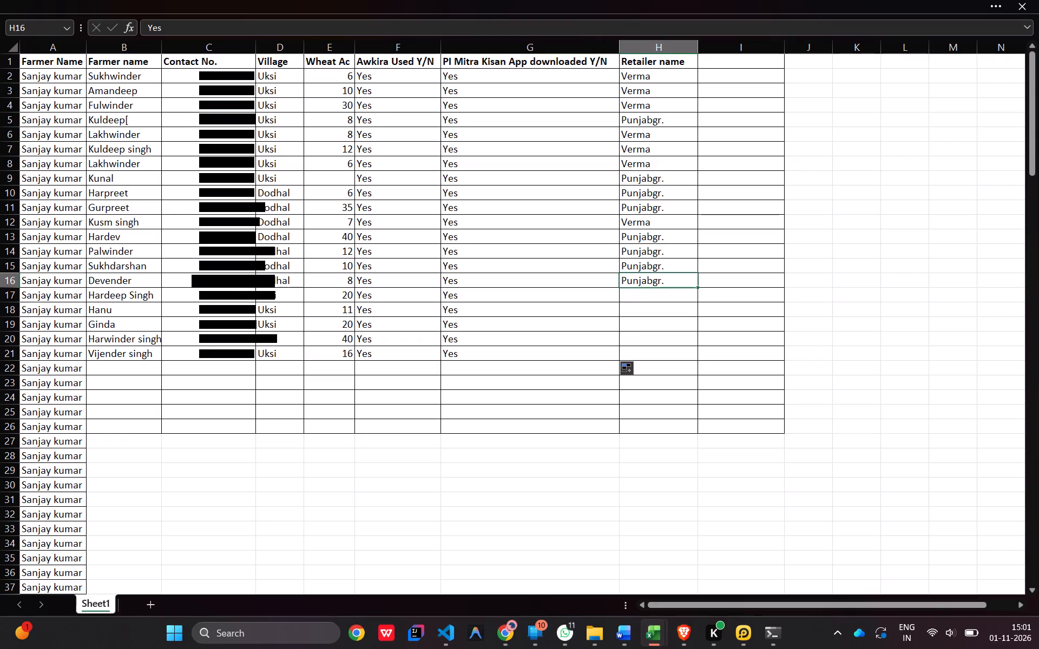
{"action": "left_click", "coordinate": [652, 300]}
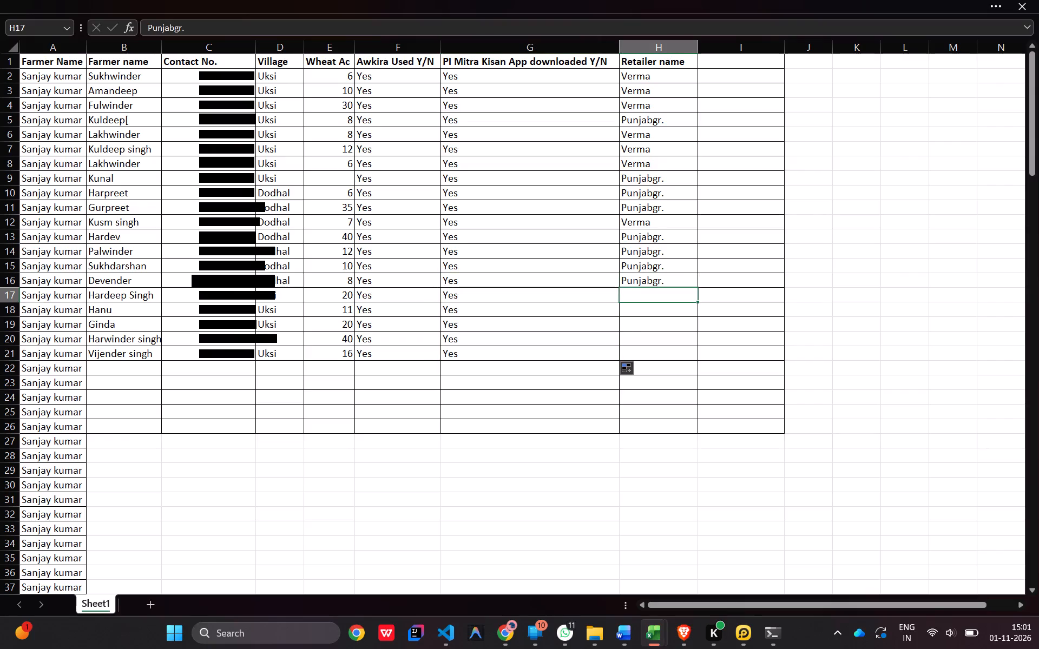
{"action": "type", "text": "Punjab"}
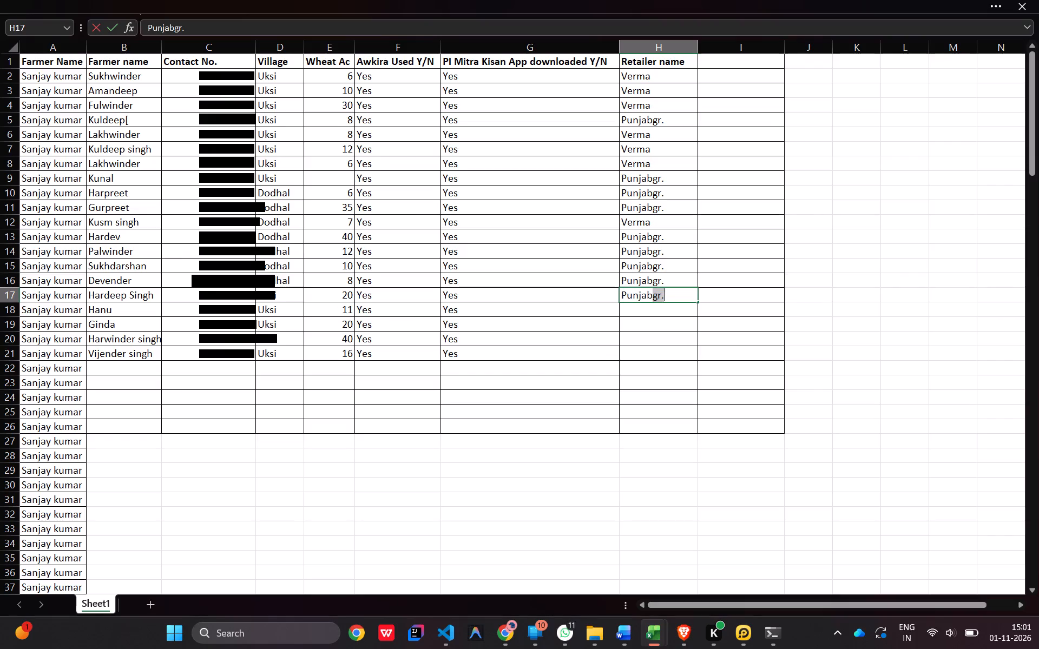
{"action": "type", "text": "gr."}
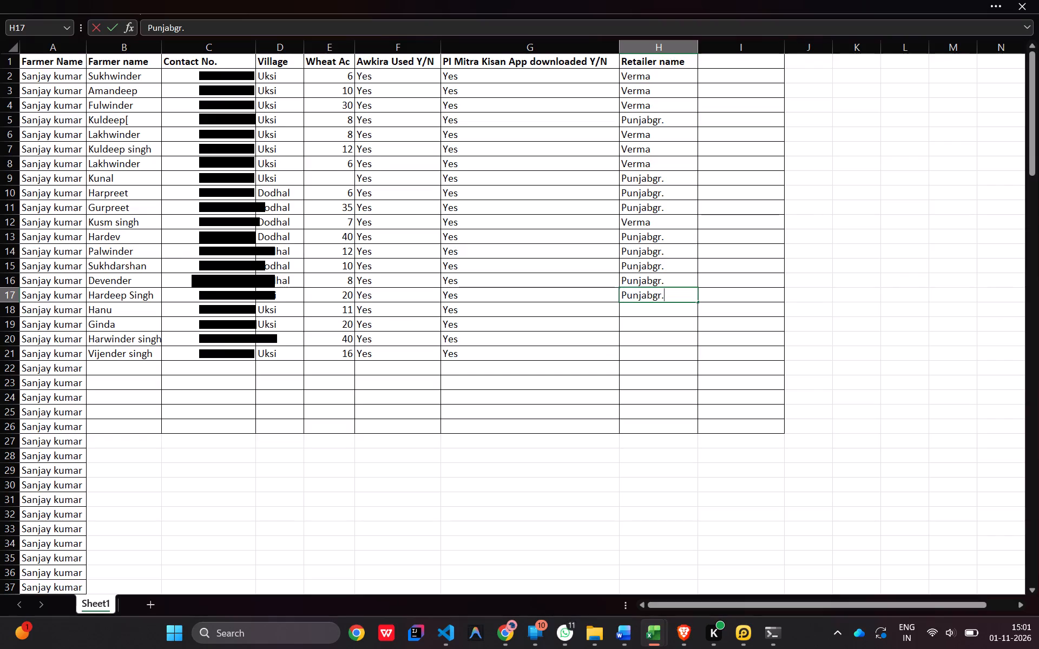
{"action": "left_click", "coordinate": [654, 309]}
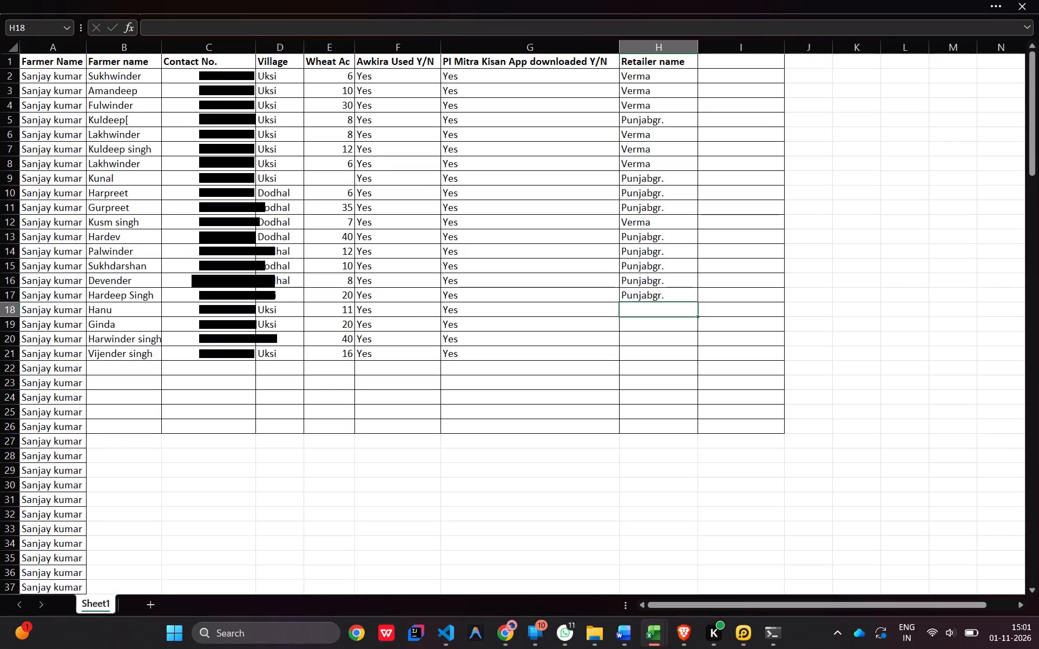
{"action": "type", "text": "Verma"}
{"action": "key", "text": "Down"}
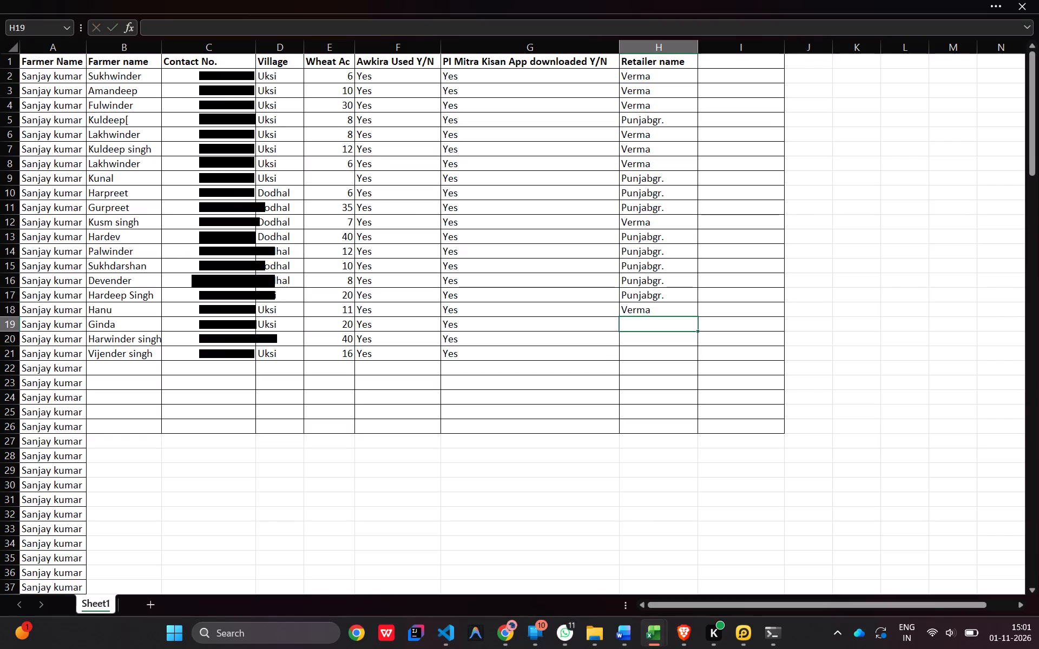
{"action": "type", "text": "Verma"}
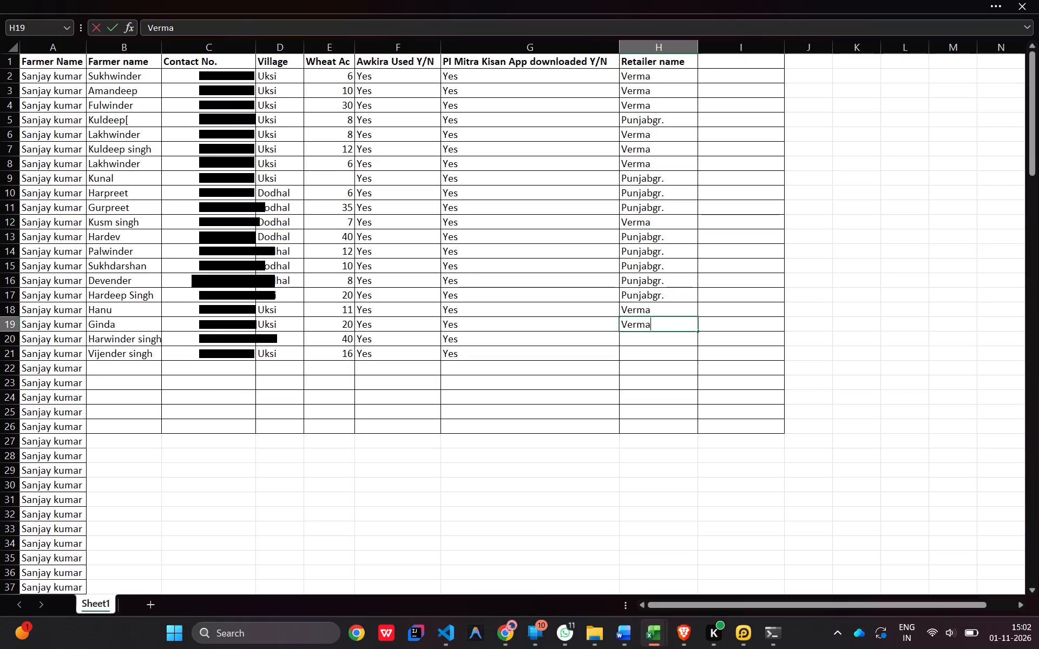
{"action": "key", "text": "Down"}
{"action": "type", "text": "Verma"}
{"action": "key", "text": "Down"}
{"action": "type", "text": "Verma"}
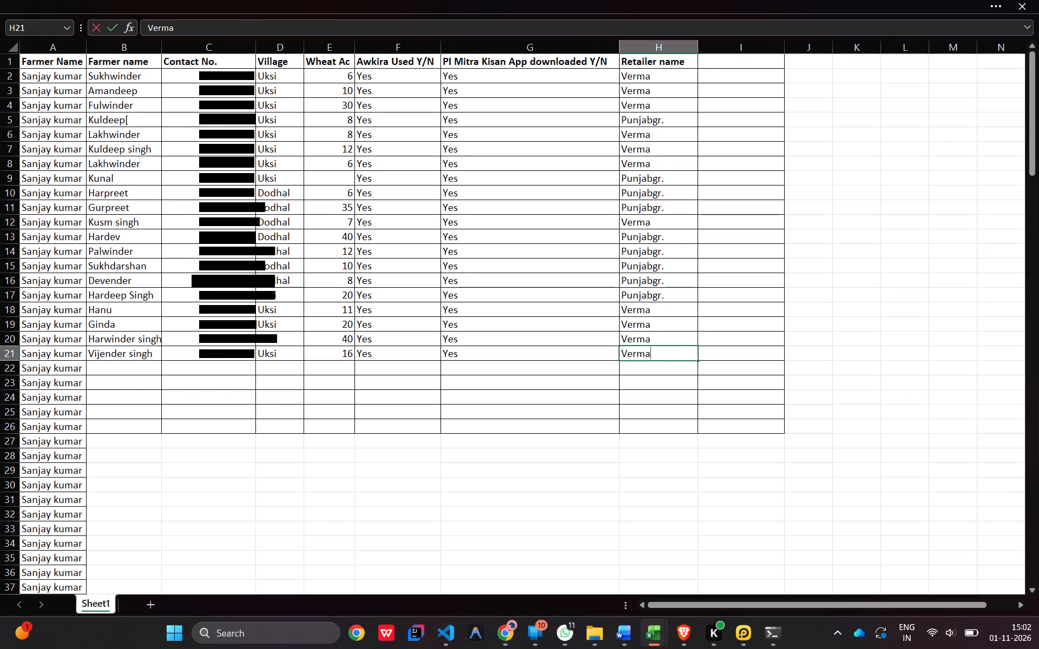
Enter the next farmer's first name and surname in cell B22 of the Farmer name column.
{"action": "scroll", "coordinate": [554, 361], "scroll_direction": "down", "scroll_amount": 1}
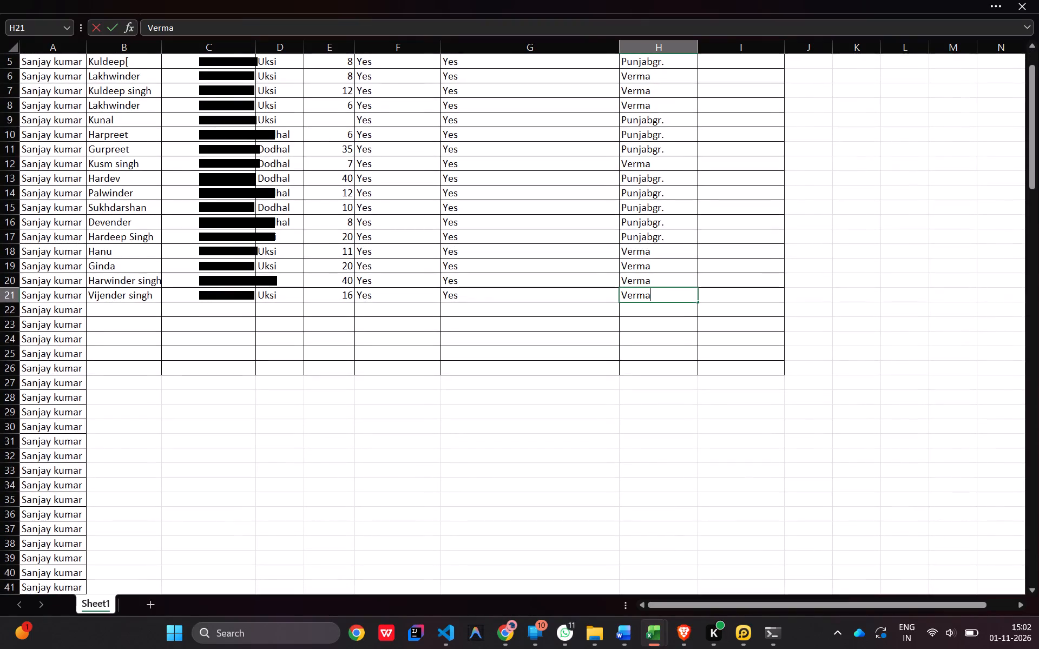
{"action": "scroll", "coordinate": [222, 351], "scroll_direction": "up", "scroll_amount": 1}
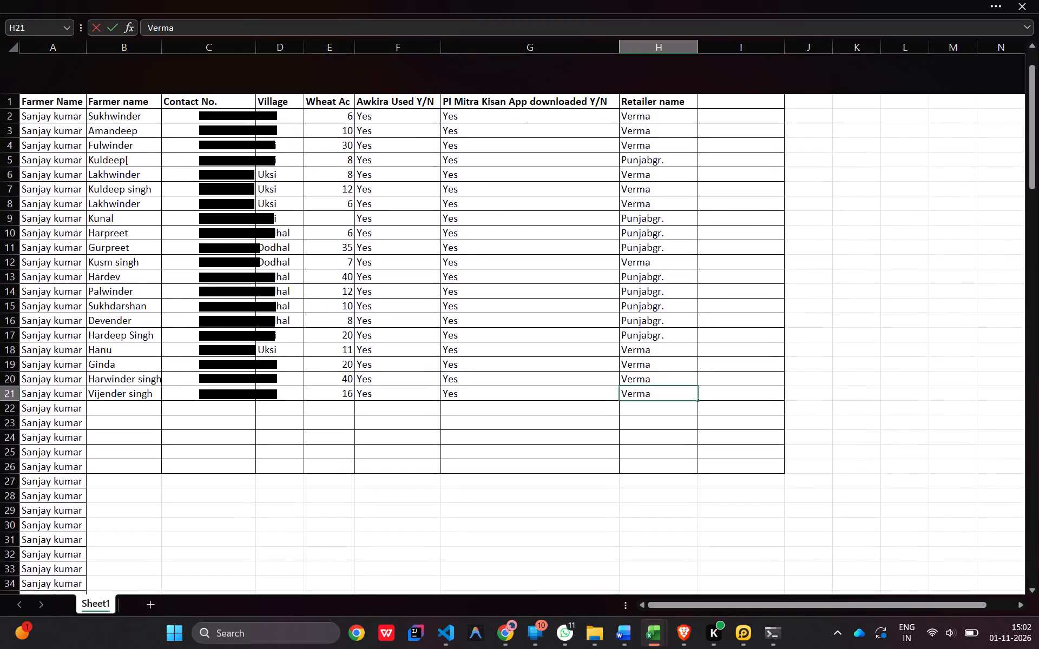
{"action": "scroll", "coordinate": [222, 351], "scroll_direction": "up", "scroll_amount": 2}
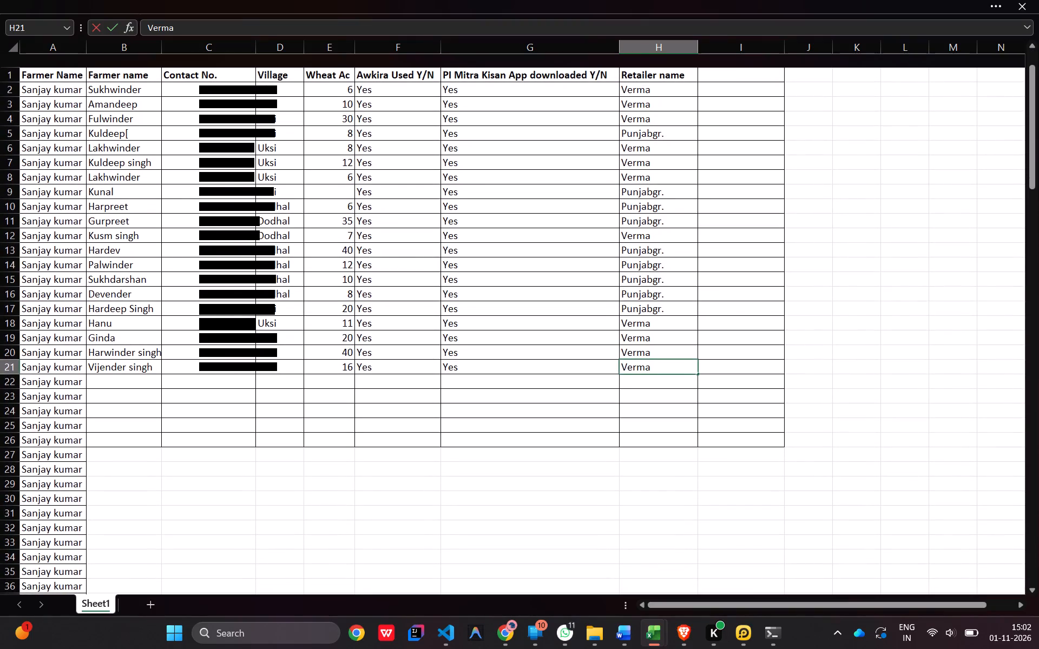
{"action": "scroll", "coordinate": [222, 351], "scroll_direction": "up", "scroll_amount": 1}
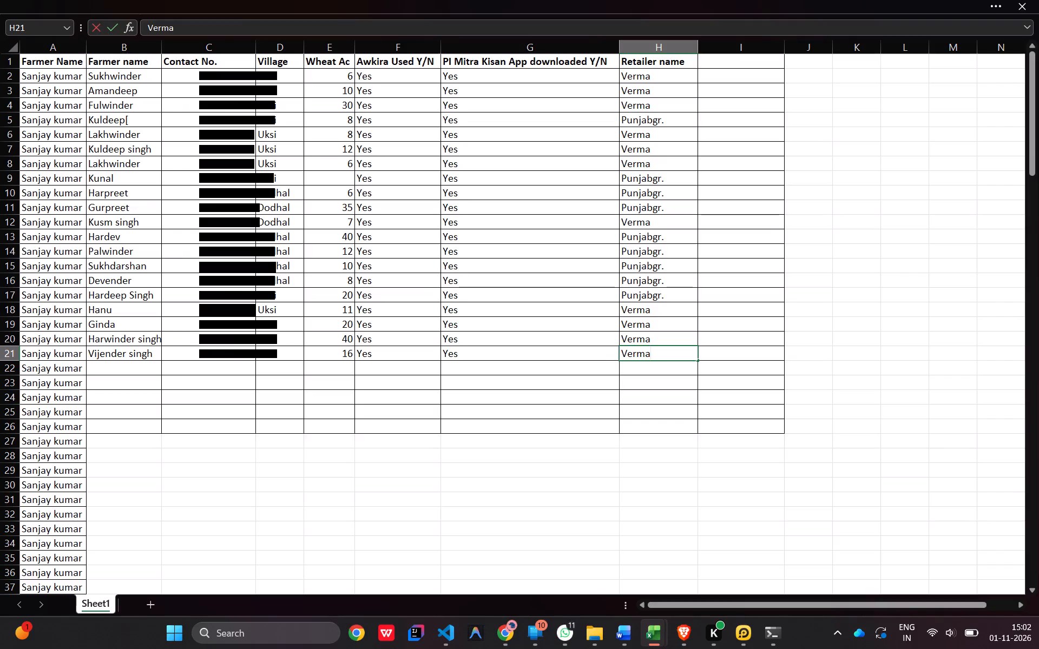
{"action": "left_click", "coordinate": [137, 372]}
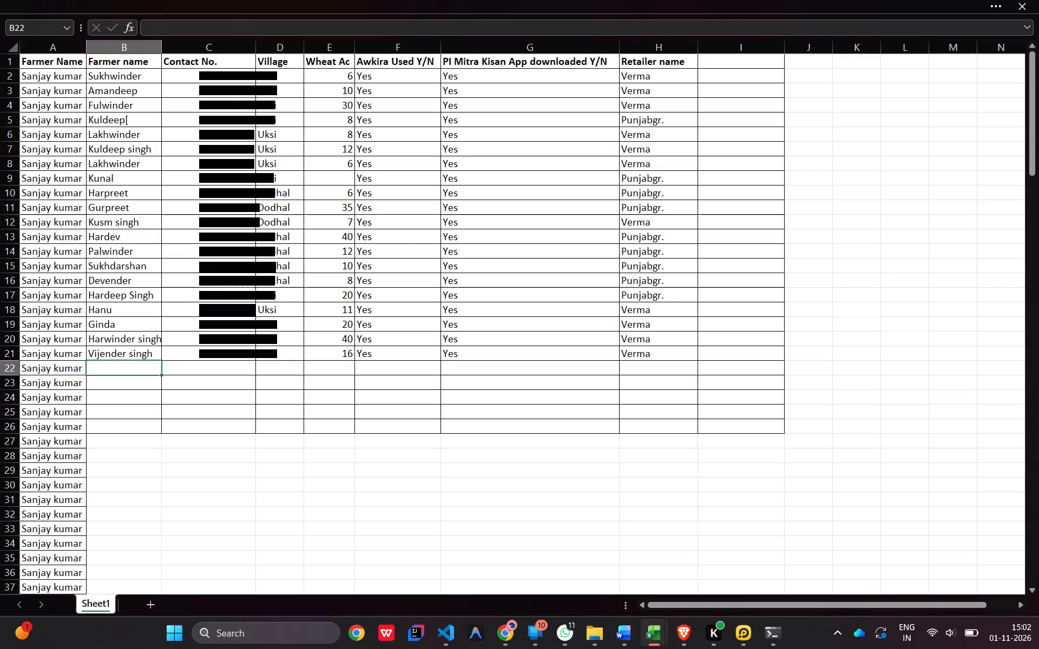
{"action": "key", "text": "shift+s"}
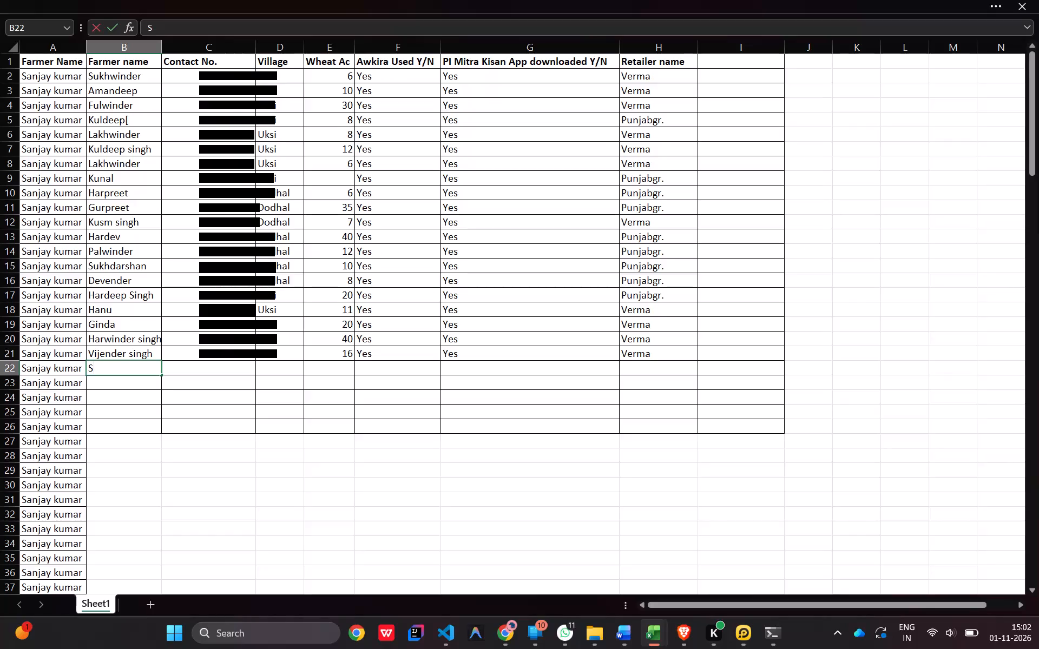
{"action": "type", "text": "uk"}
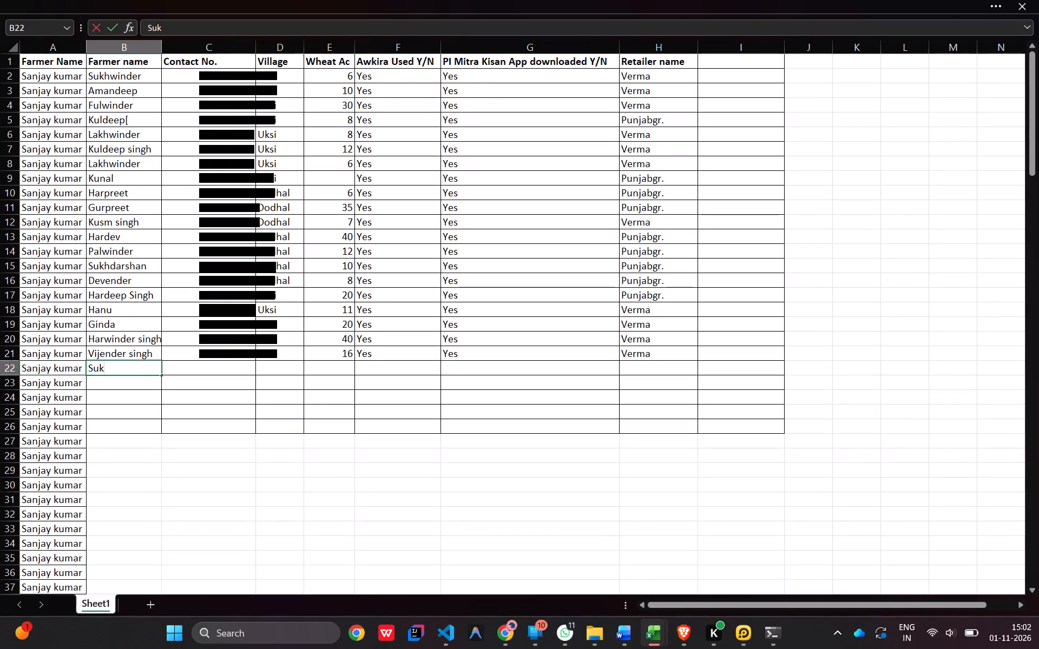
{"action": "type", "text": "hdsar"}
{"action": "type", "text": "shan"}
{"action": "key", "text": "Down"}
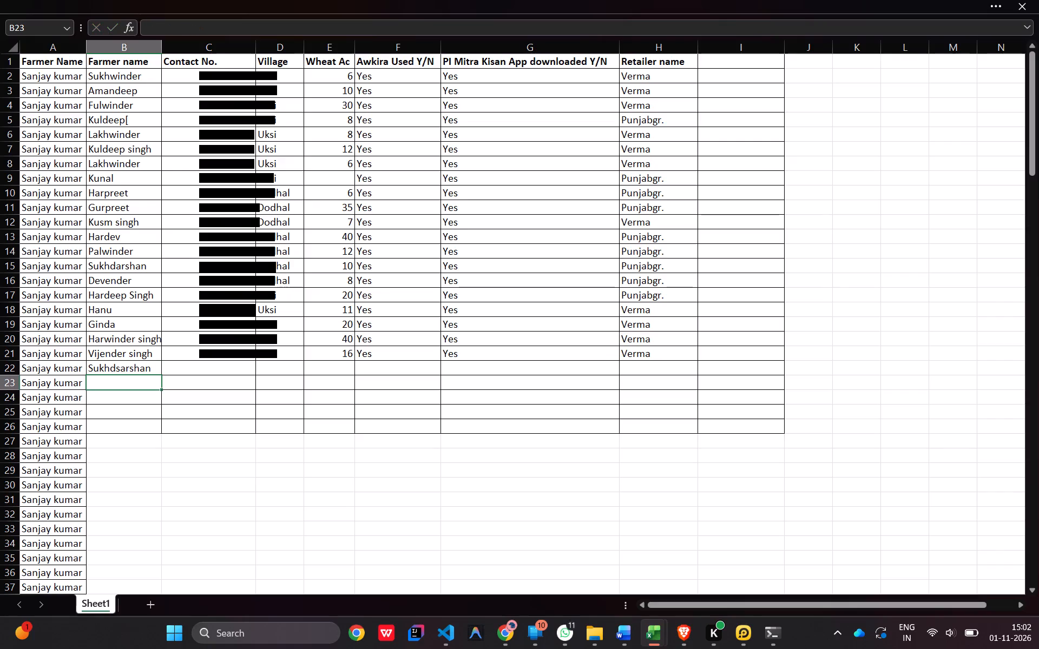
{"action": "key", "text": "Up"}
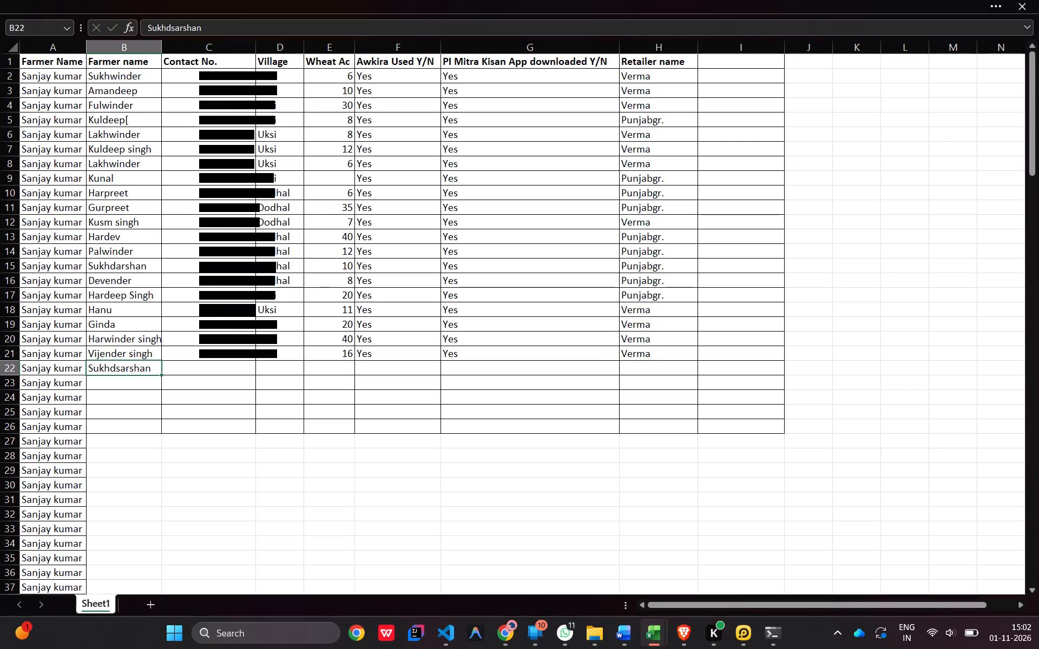
{"action": "left_click", "coordinate": [154, 370]}
{"action": "double_click", "coordinate": [154, 370]}
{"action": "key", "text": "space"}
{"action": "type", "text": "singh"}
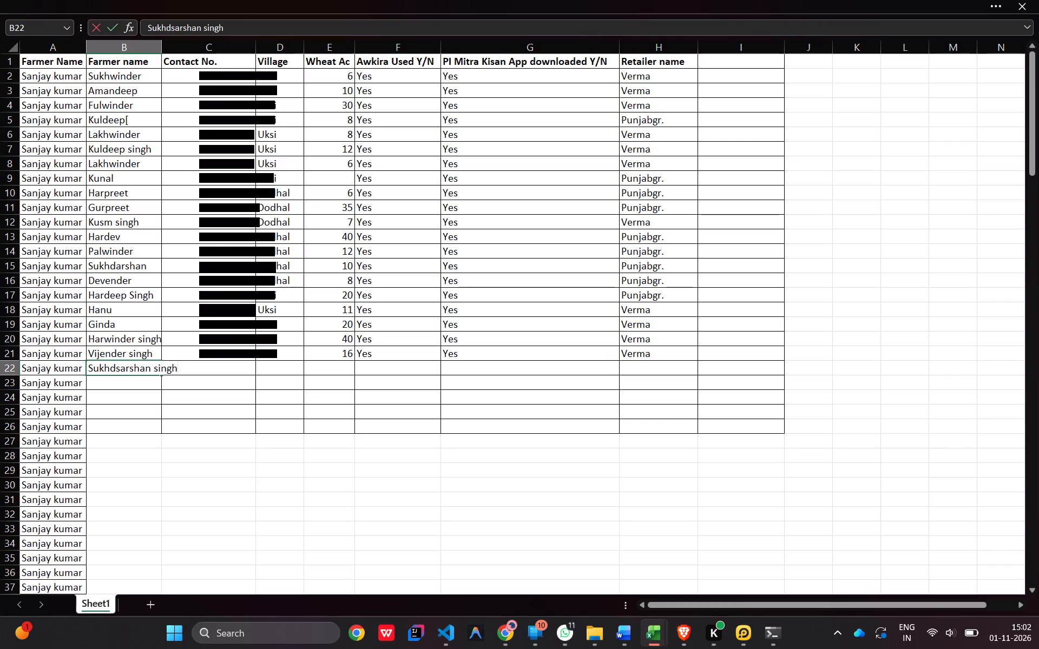
Enter the full names of the next three farmers in cells B23, B24 and B25.
{"action": "left_click", "coordinate": [131, 382]}
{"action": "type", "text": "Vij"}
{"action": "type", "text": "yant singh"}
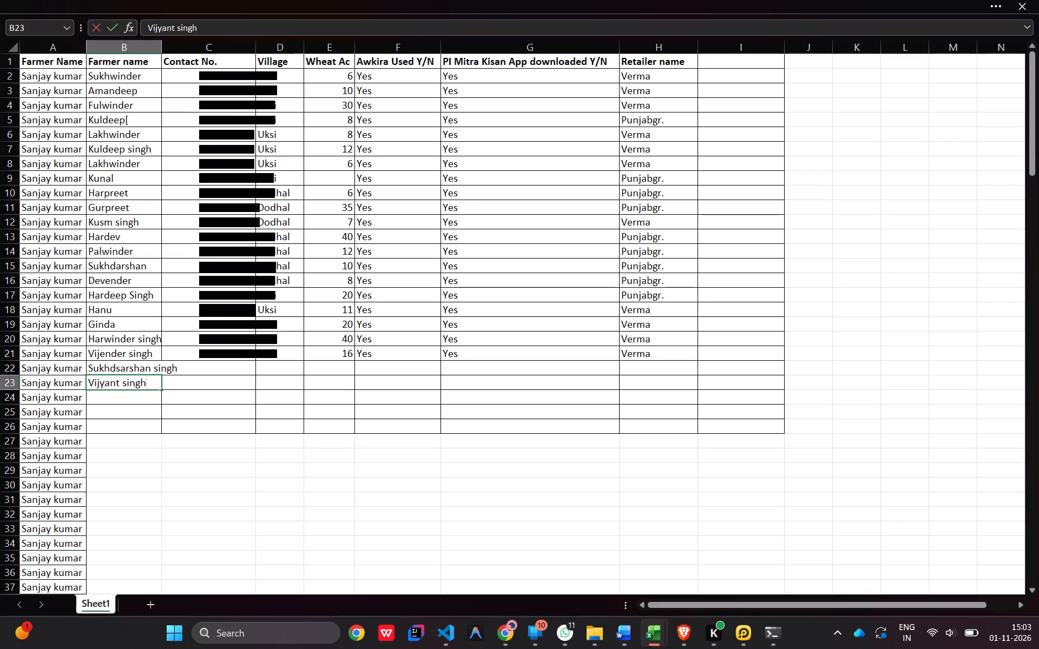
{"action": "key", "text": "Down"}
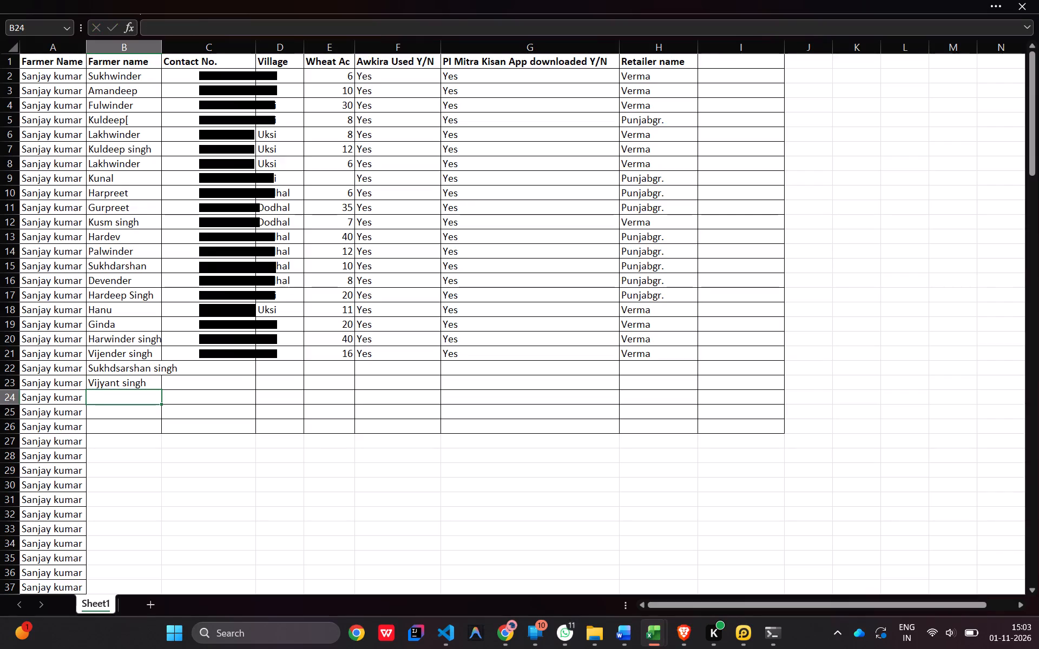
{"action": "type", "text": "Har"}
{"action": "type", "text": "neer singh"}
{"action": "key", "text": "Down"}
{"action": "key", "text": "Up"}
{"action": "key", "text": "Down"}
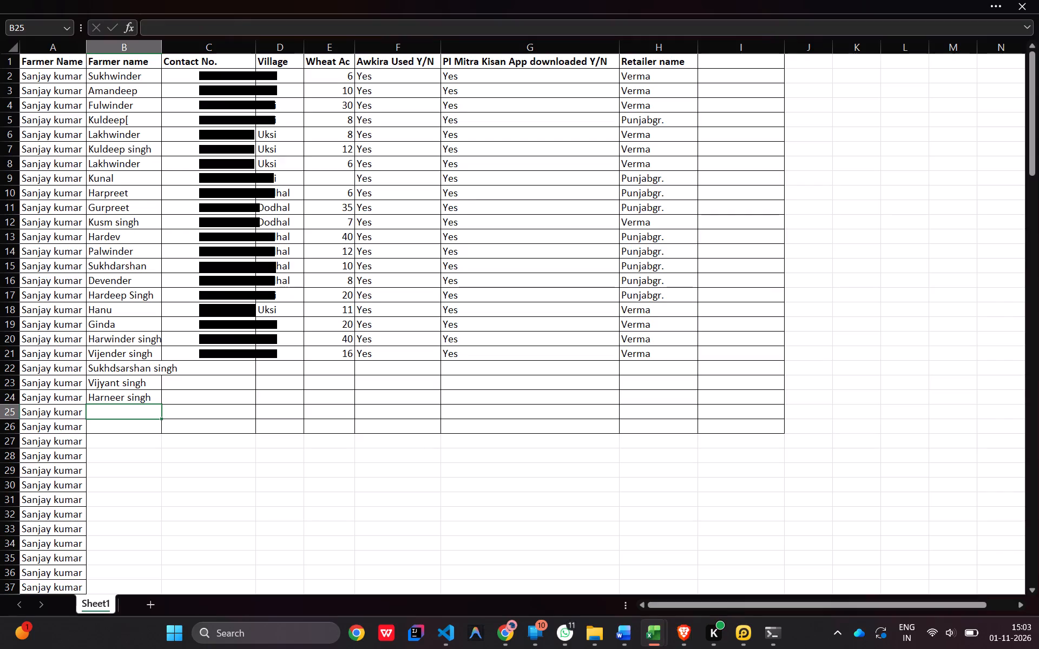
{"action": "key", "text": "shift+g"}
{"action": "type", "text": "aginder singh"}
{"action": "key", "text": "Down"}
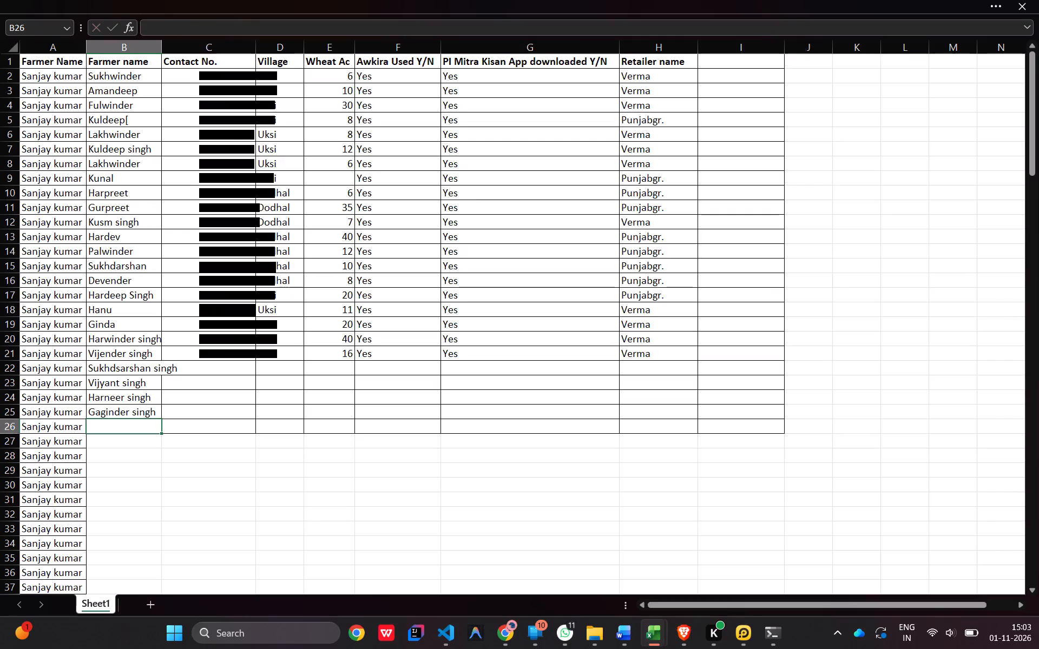
Enter the farmer names Bikkar in B26 and Chornjeet in B27.
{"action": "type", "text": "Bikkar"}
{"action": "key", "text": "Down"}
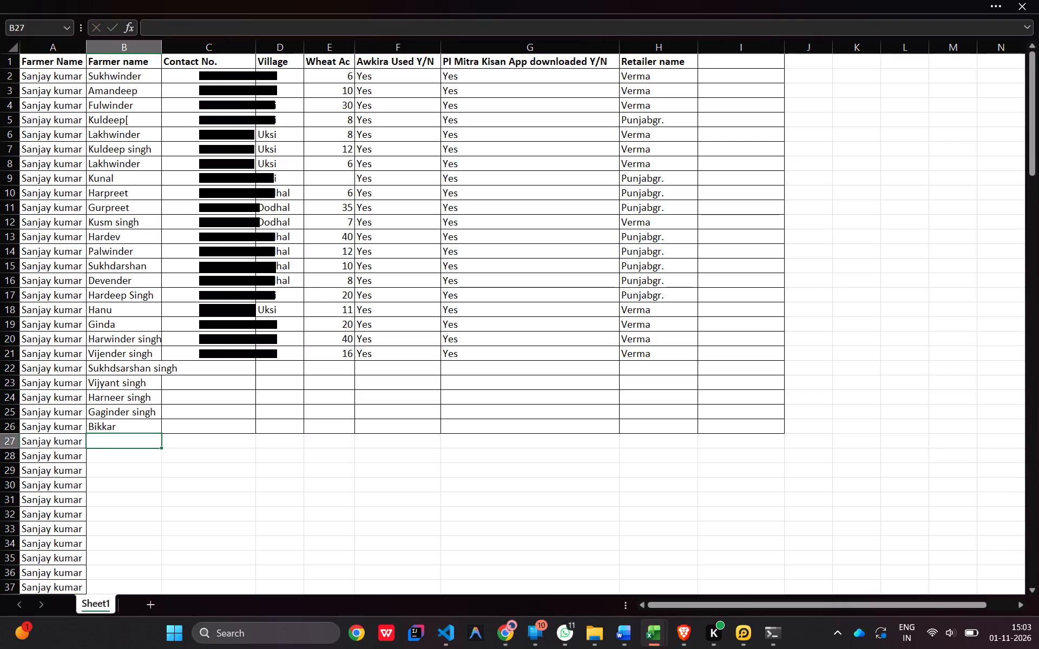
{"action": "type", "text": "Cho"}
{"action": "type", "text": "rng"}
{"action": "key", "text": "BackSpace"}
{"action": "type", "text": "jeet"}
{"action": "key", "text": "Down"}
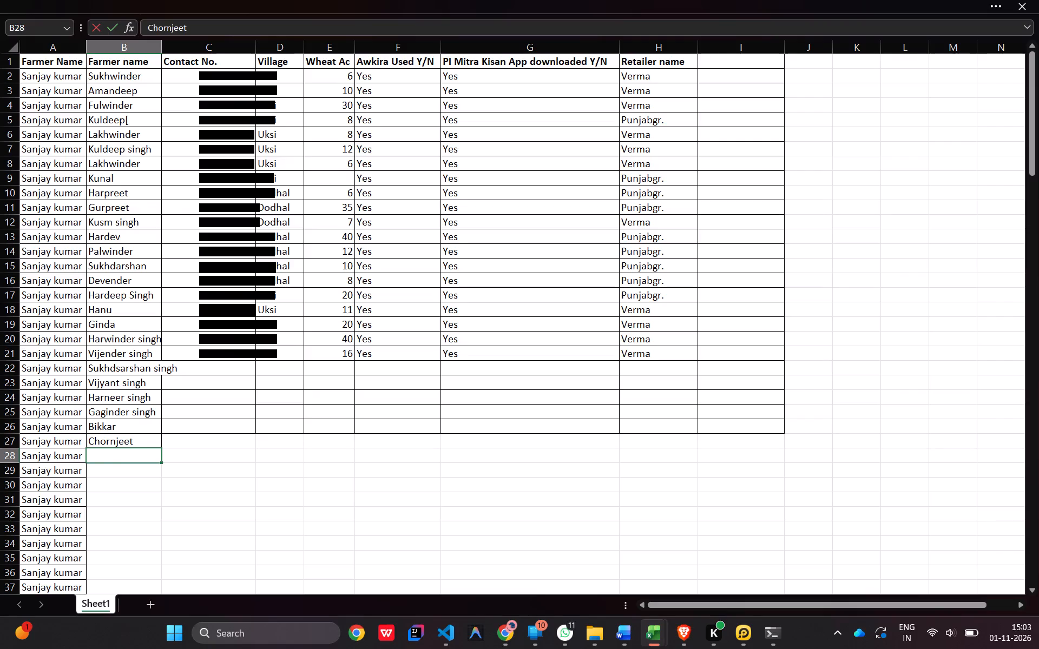
Enter three more farmer names in B28 to B30, with Billa in B29 and full names in B28 and B30.
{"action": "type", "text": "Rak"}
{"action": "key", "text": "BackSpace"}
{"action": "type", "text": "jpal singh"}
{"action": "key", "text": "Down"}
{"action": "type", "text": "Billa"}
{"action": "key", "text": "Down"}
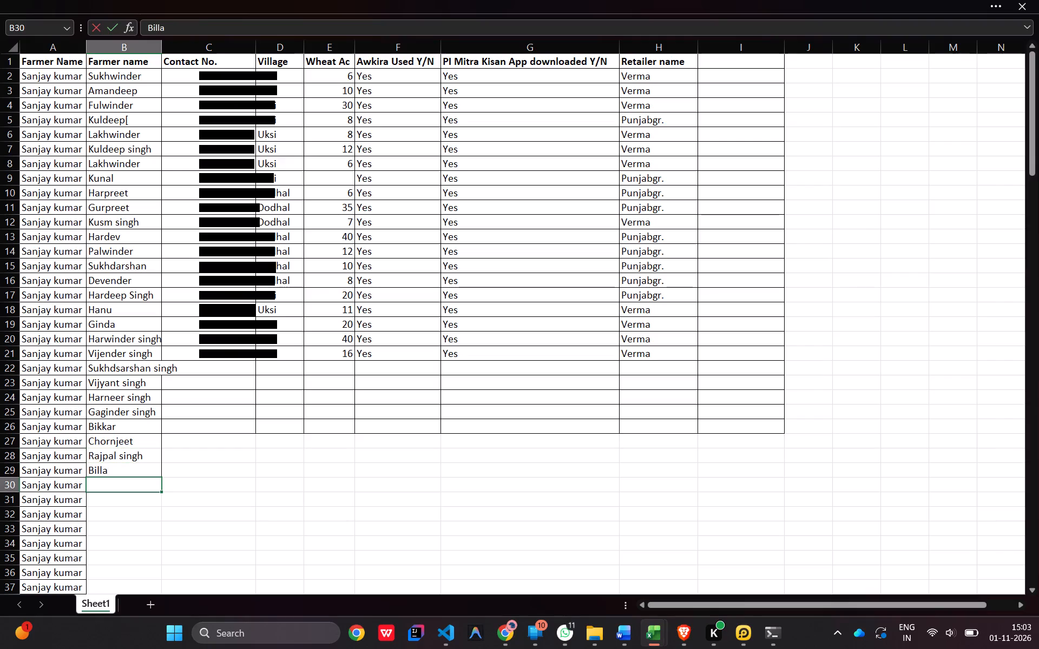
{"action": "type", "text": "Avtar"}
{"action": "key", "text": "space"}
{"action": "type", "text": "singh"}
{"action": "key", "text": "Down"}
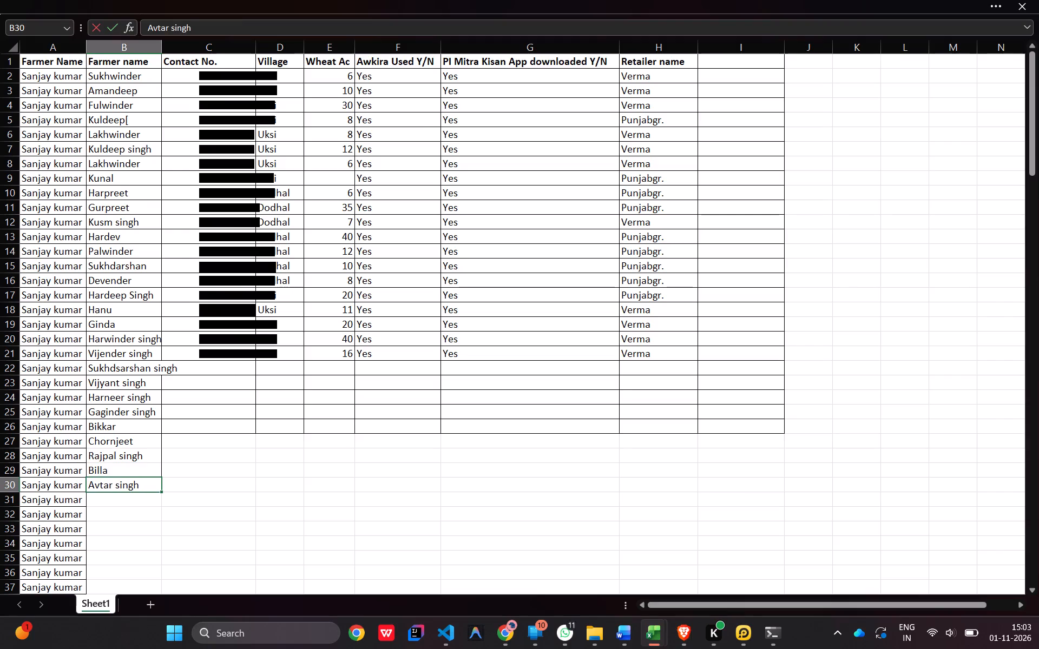
Enter the village Lassoi in cell D22 and fill it down through D30 for the new farmers.
{"action": "left_click", "coordinate": [291, 370]}
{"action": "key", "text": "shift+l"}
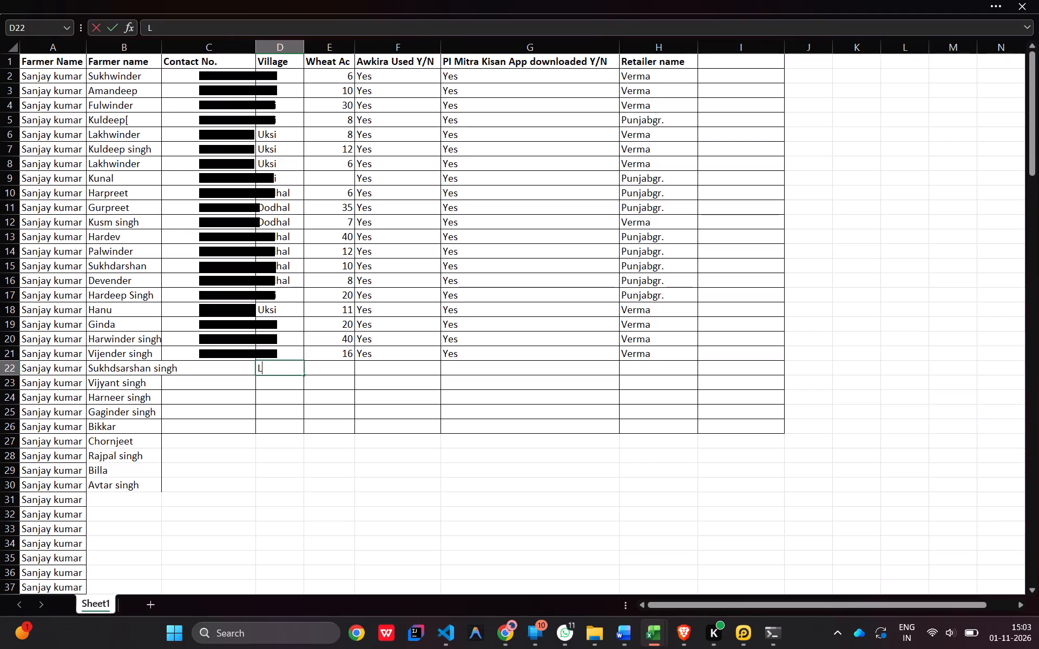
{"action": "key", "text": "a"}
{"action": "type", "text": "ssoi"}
{"action": "left_click_drag", "start_coordinate": [302, 376], "coordinate": [304, 441]}
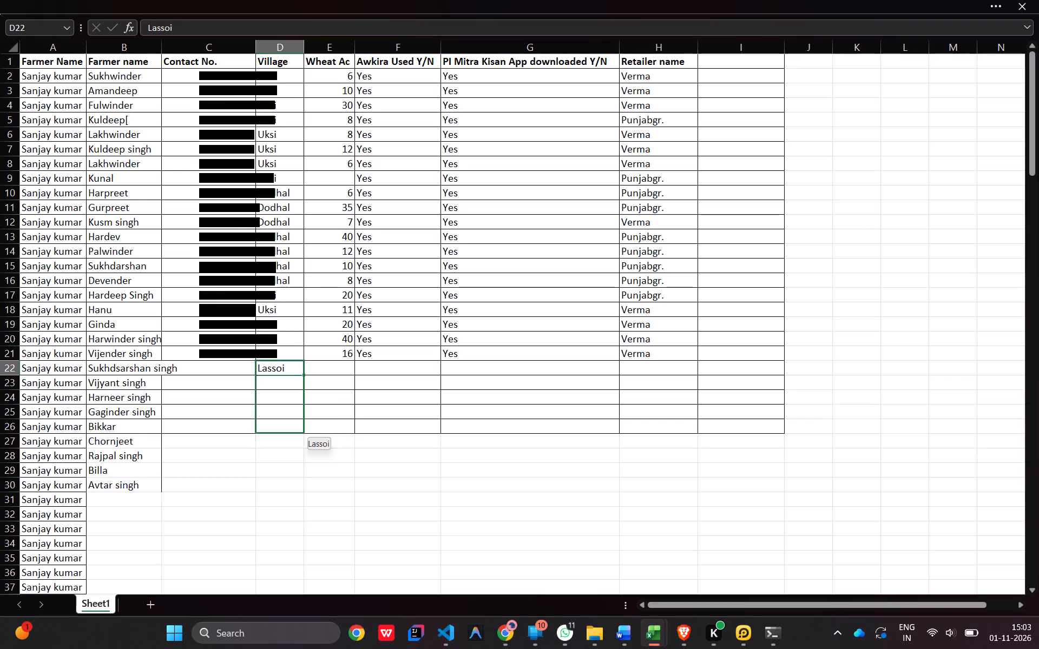
{"action": "left_click_drag", "start_coordinate": [304, 441], "coordinate": [305, 488]}
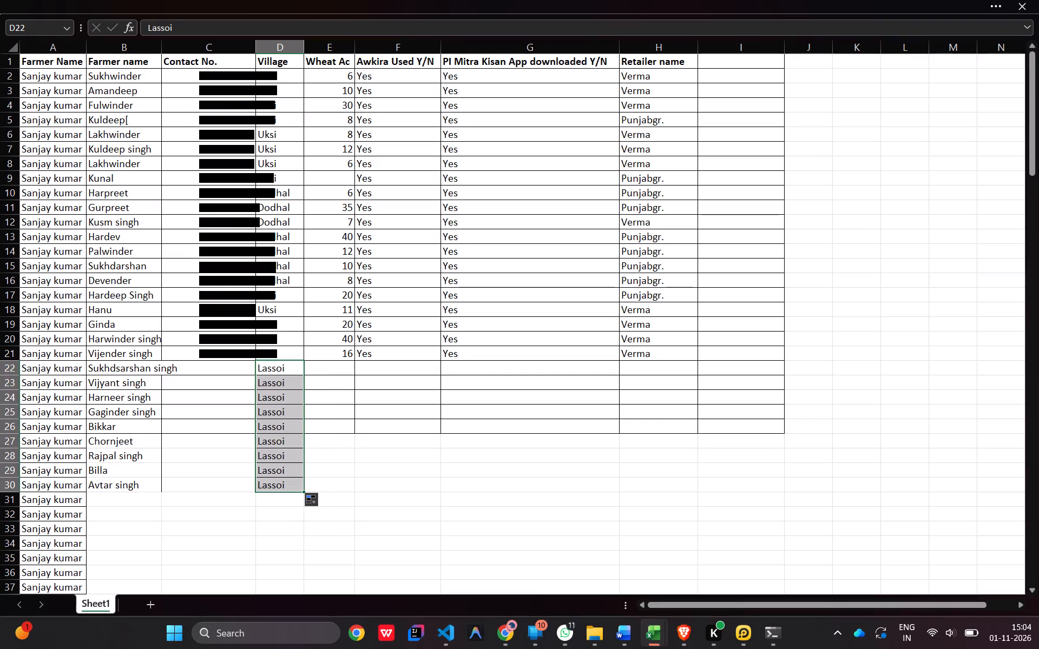
Auto-fit the width of the Farmer name column B to its longest entry.
{"action": "double_click", "coordinate": [160, 49]}
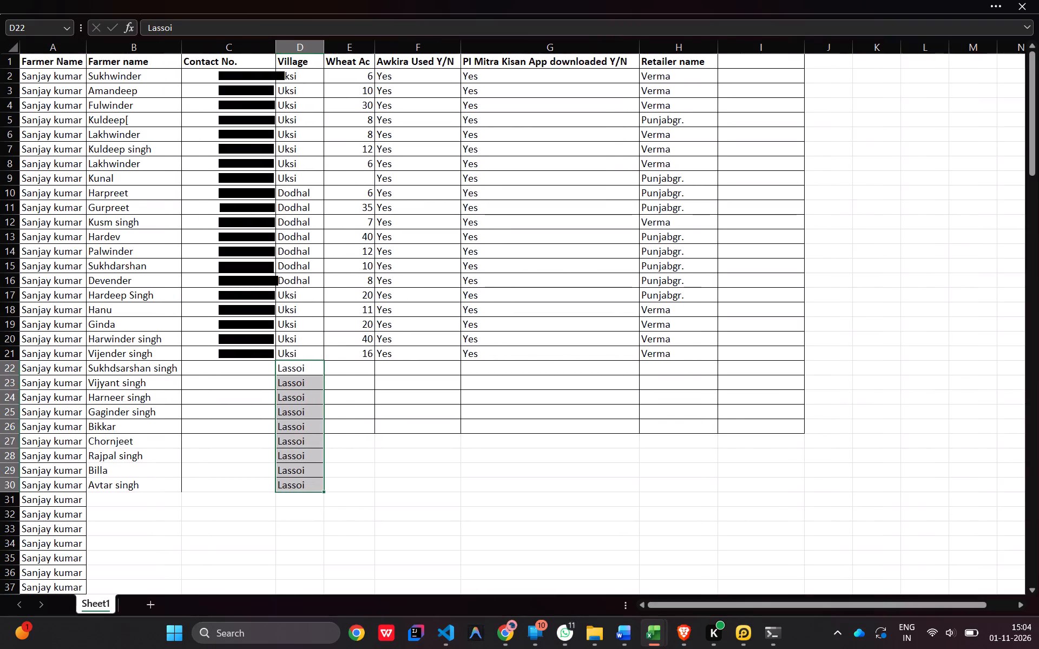
Enter the retailer name Tiwana kheti in cell H22 and fill it down through H24.
{"action": "left_click", "coordinate": [401, 368]}
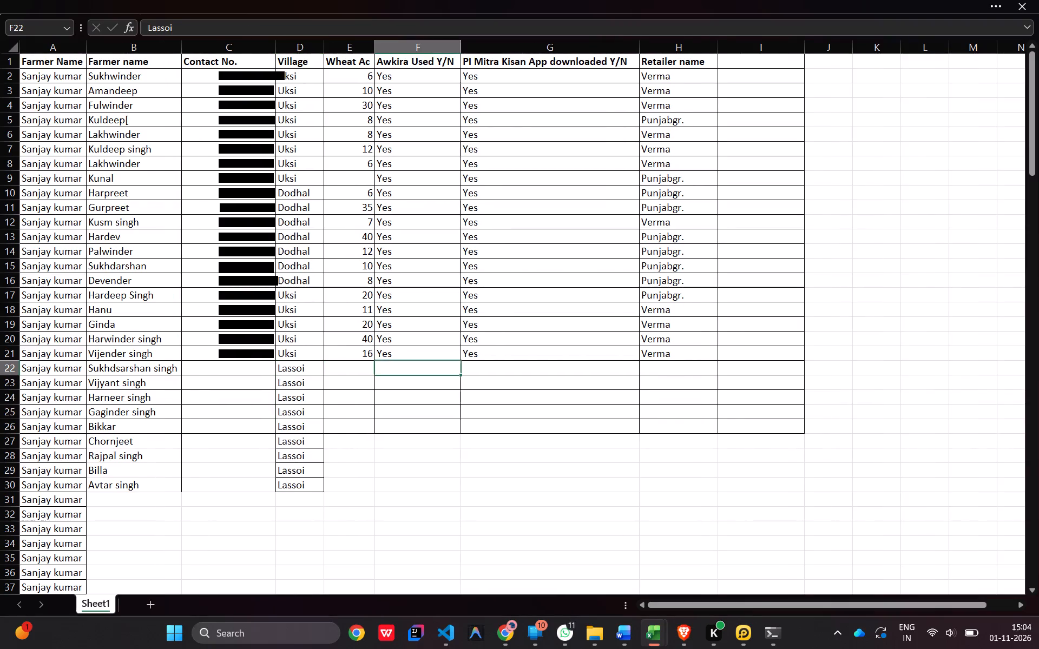
{"action": "left_click", "coordinate": [665, 369]}
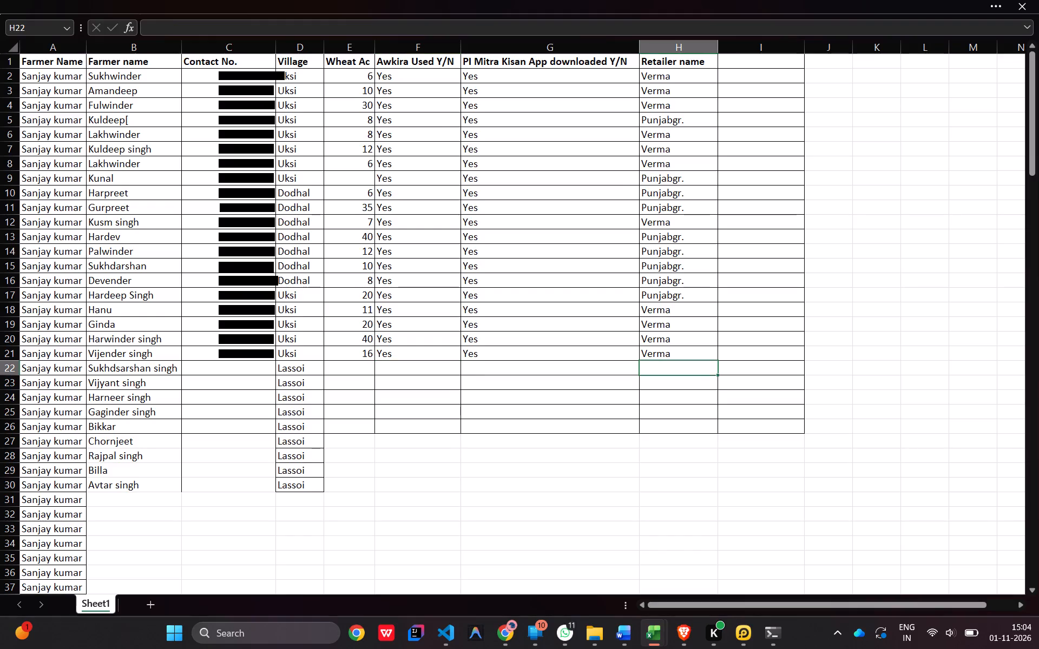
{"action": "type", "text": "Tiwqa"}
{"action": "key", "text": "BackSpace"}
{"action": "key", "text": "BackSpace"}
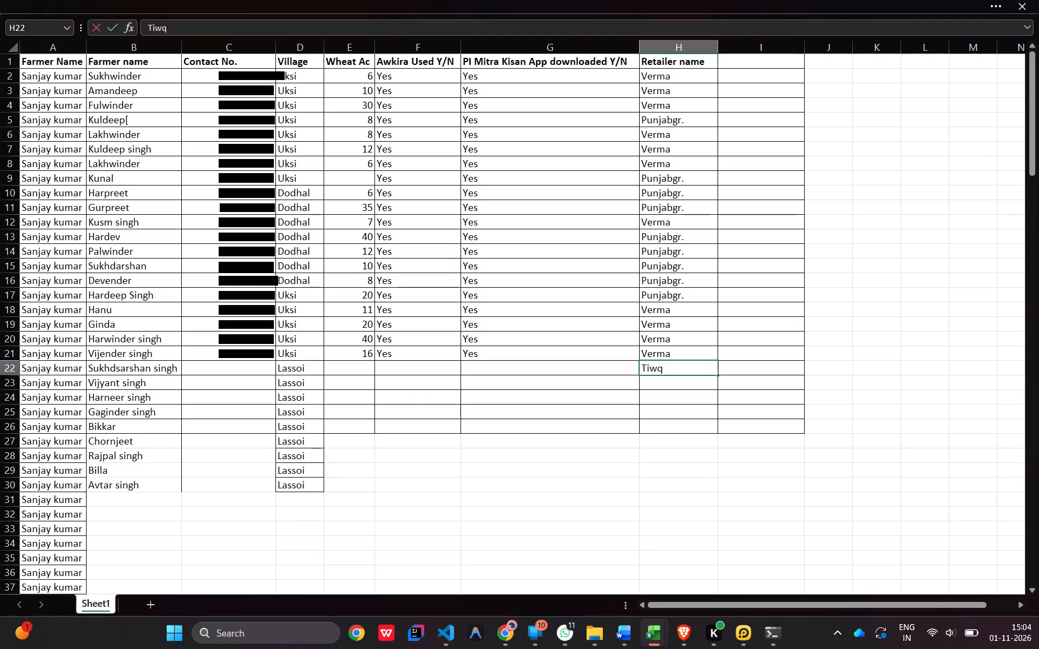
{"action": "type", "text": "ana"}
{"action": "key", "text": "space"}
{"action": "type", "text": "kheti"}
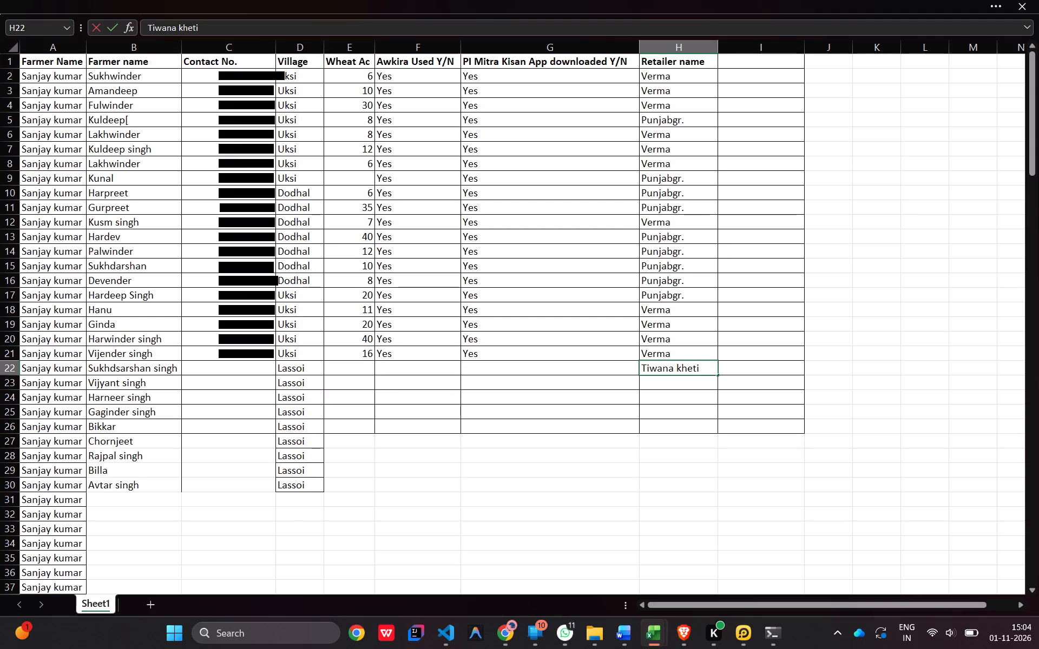
{"action": "left_click_drag", "start_coordinate": [716, 376], "coordinate": [716, 410]}
{"action": "left_click", "coordinate": [687, 414]}
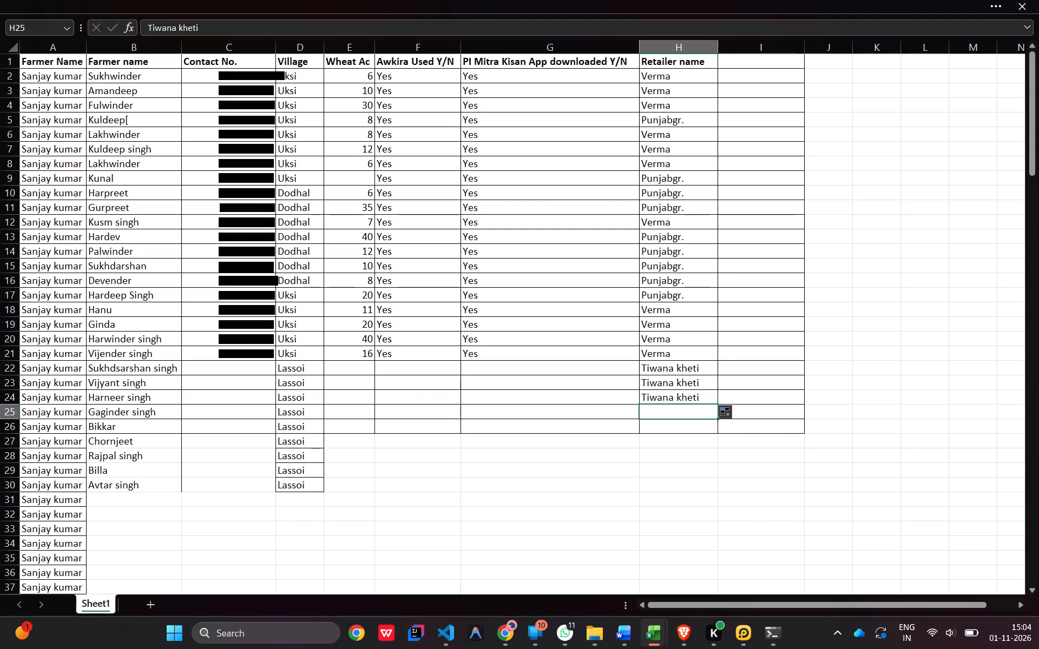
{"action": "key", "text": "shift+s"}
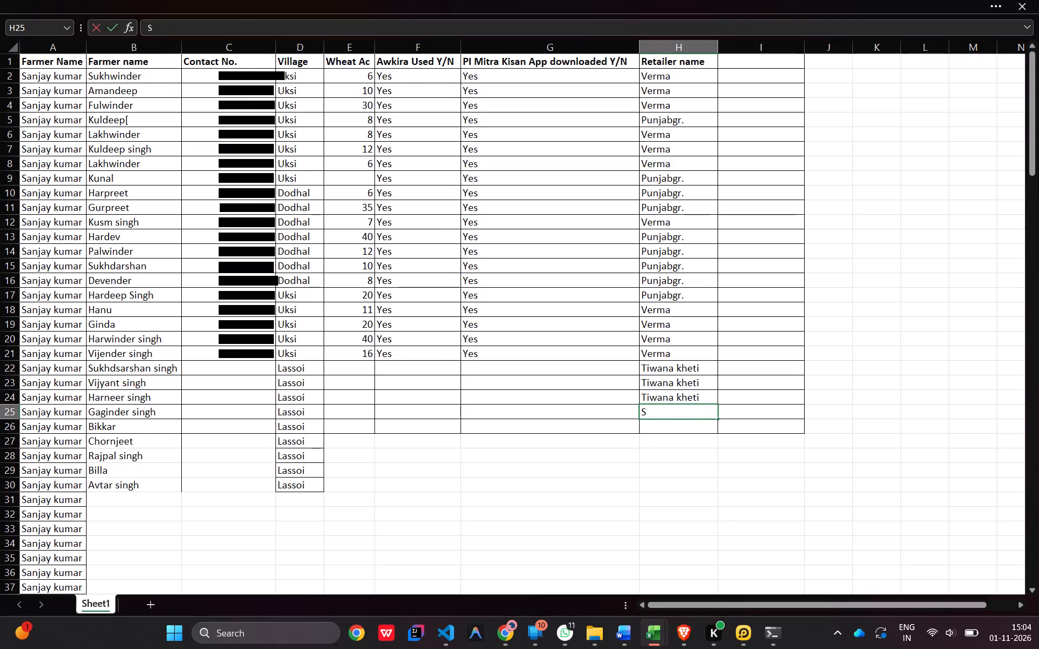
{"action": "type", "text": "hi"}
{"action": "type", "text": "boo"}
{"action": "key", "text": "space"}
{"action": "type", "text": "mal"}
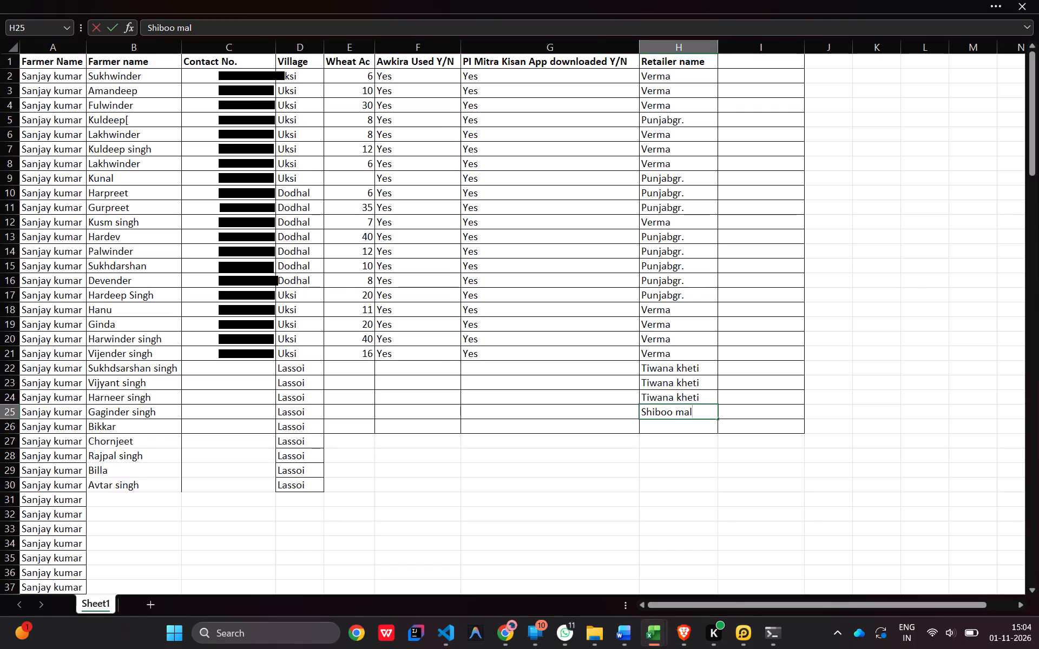
{"action": "left_click_drag", "start_coordinate": [715, 419], "coordinate": [712, 428]}
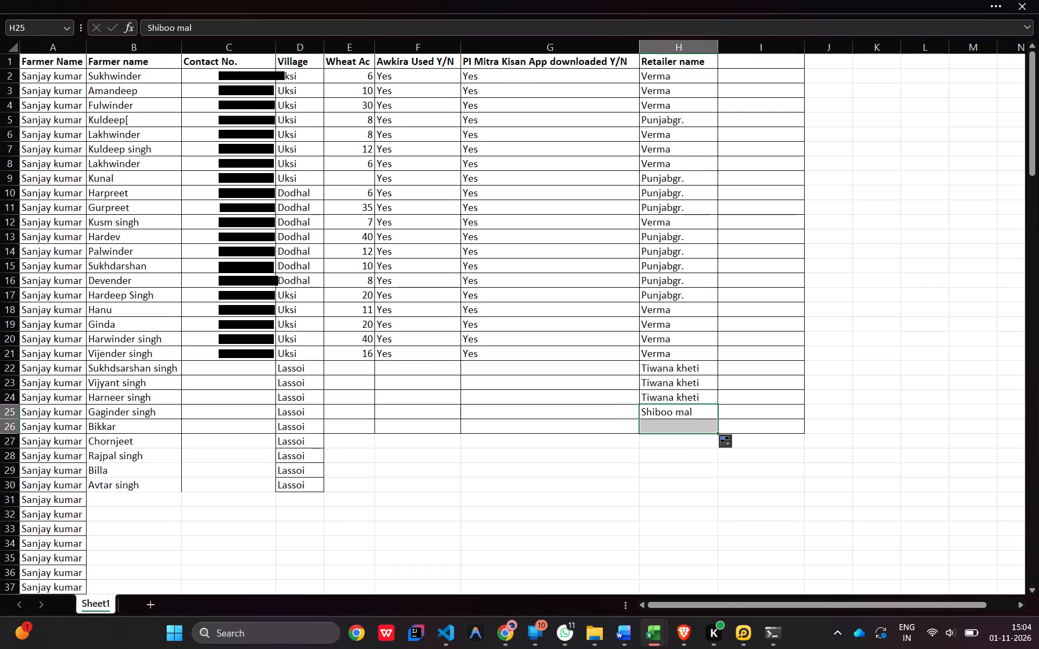
Enter the retailer name Tiwana kheti in cell H27 and fill it down through H30.
{"action": "left_click", "coordinate": [673, 443]}
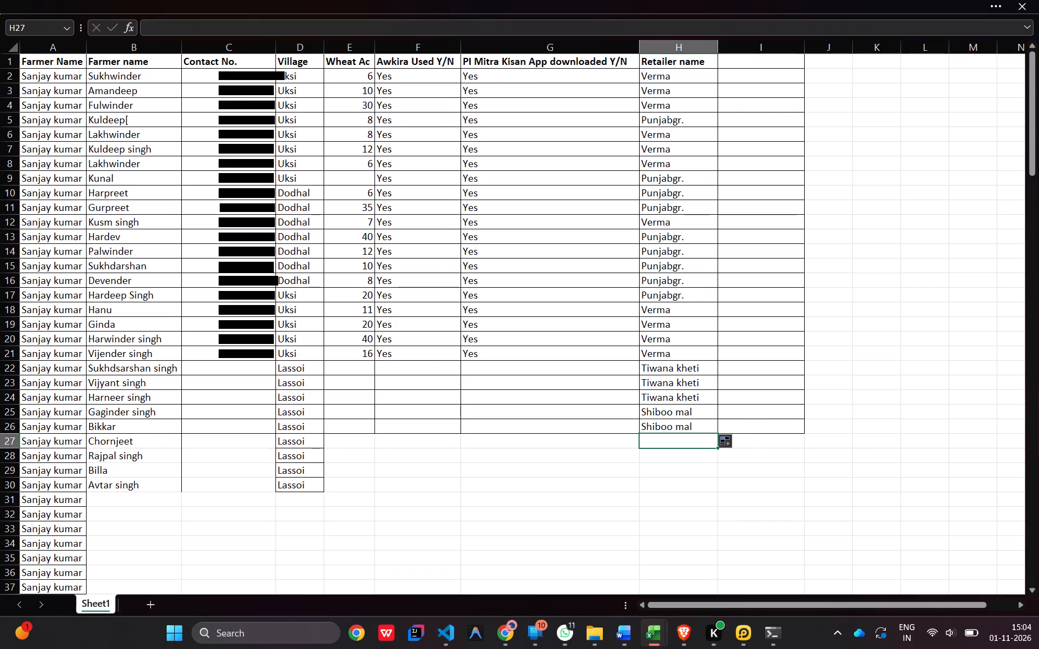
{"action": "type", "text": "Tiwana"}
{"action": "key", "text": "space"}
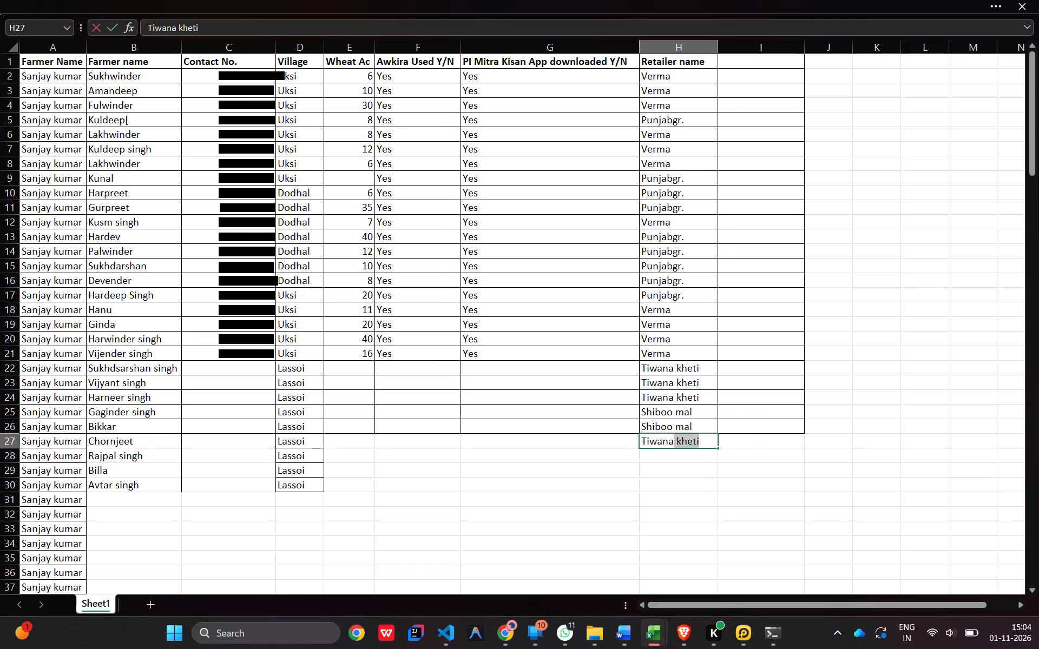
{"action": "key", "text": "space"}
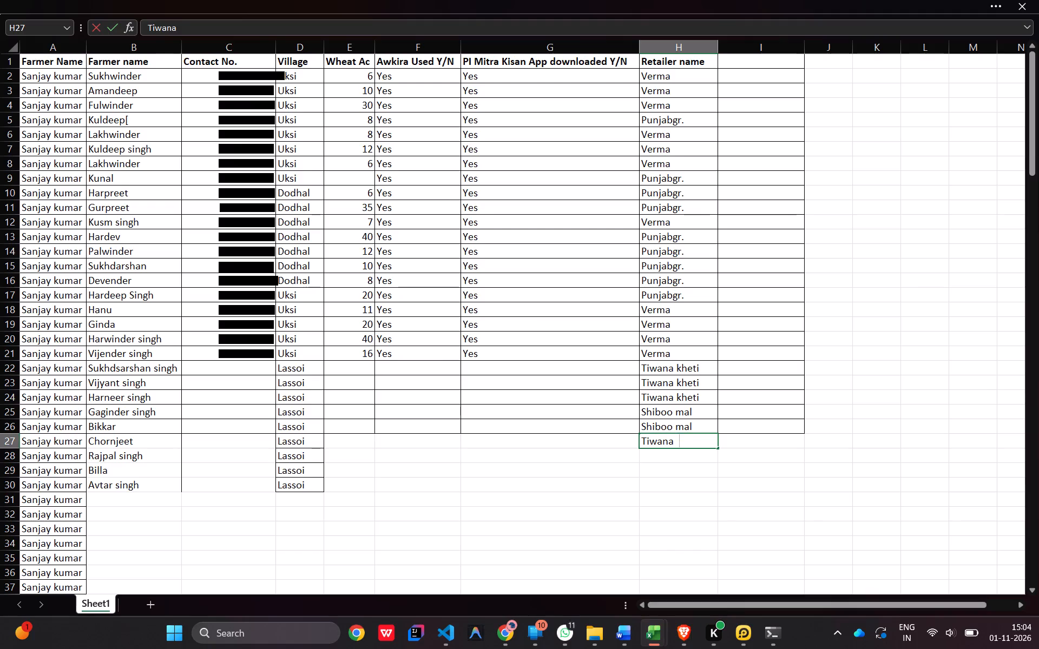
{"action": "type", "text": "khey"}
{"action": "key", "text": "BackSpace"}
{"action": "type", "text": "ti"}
{"action": "left_click_drag", "start_coordinate": [716, 448], "coordinate": [714, 487]}
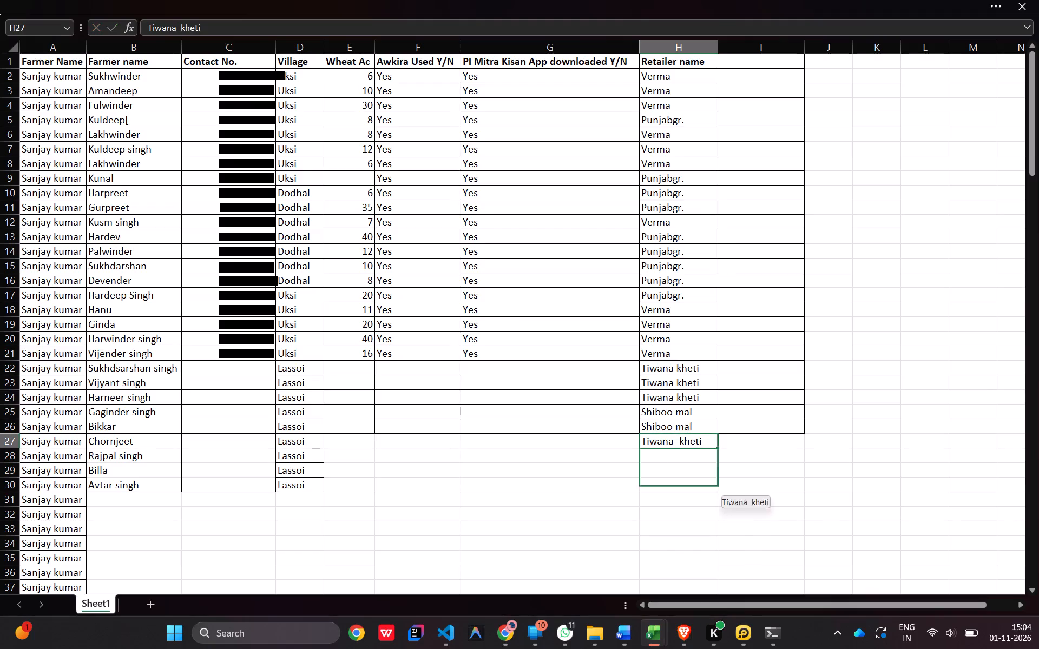
{"action": "left_click_drag", "start_coordinate": [714, 487], "coordinate": [712, 498]}
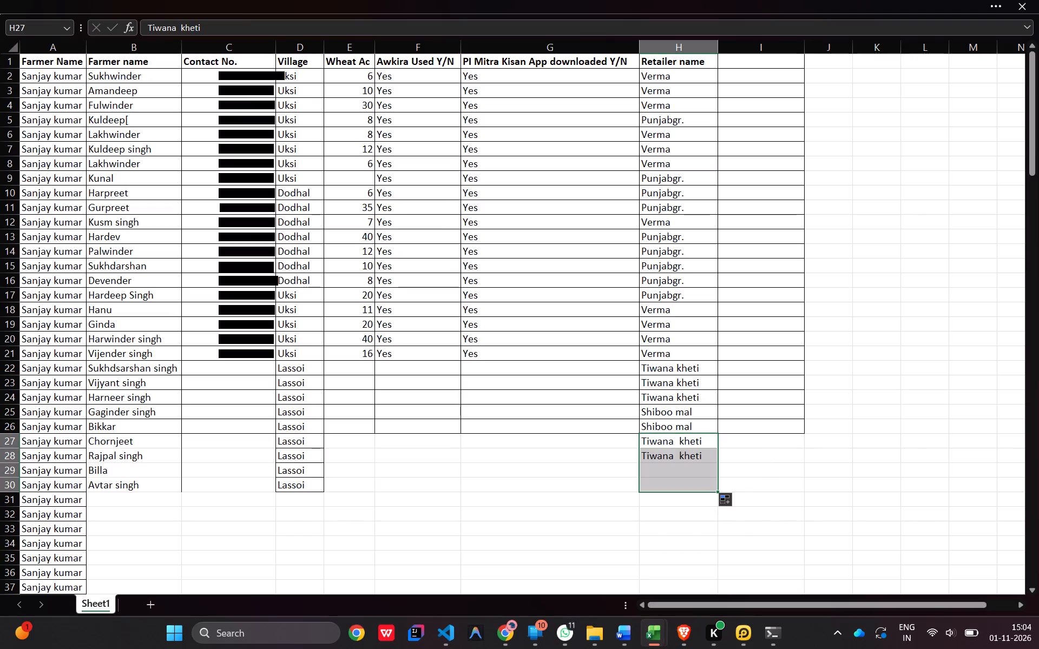
Enter the wheat acreage values 4, 4, 4 and 4.5 in cells E22 to E25.
{"action": "left_click", "coordinate": [361, 373]}
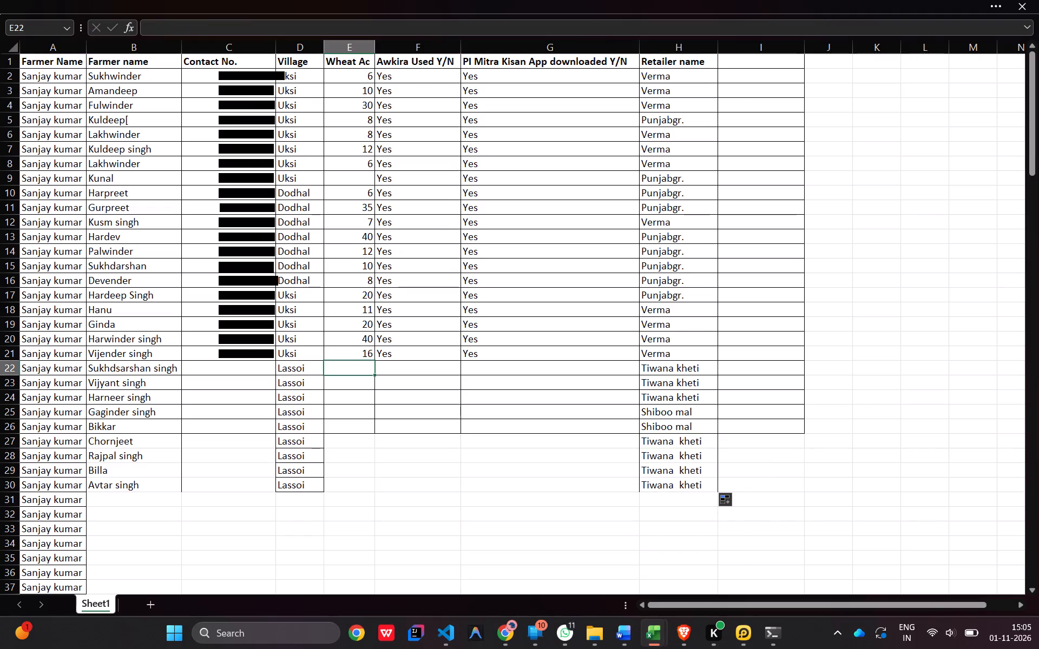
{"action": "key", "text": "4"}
{"action": "key", "text": "Down"}
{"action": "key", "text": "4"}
{"action": "key", "text": "Down"}
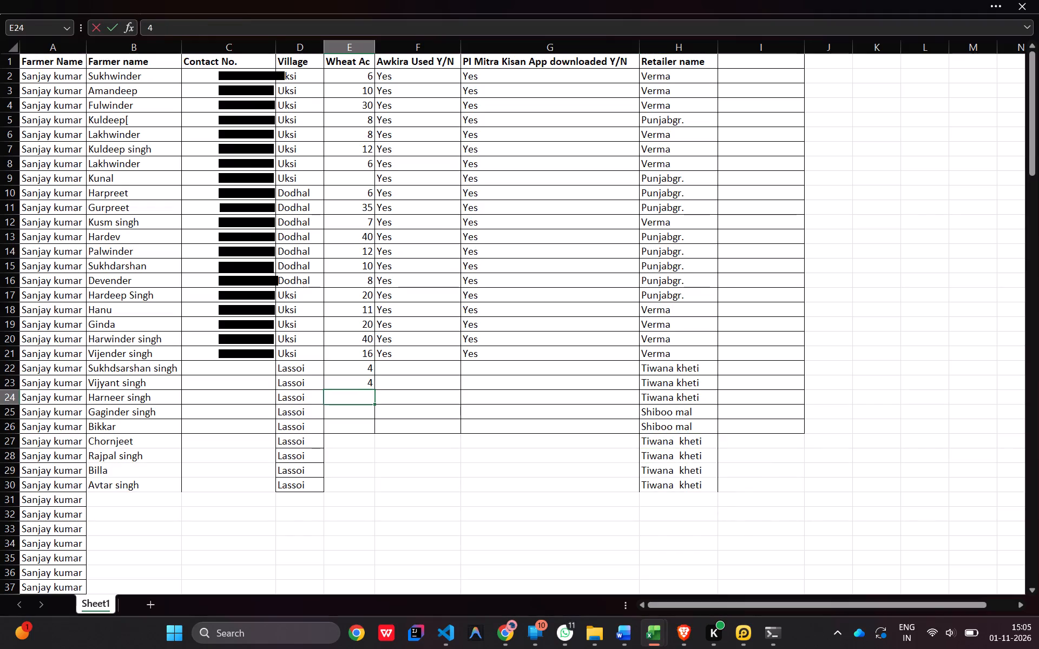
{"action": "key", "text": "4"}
{"action": "key", "text": "Down"}
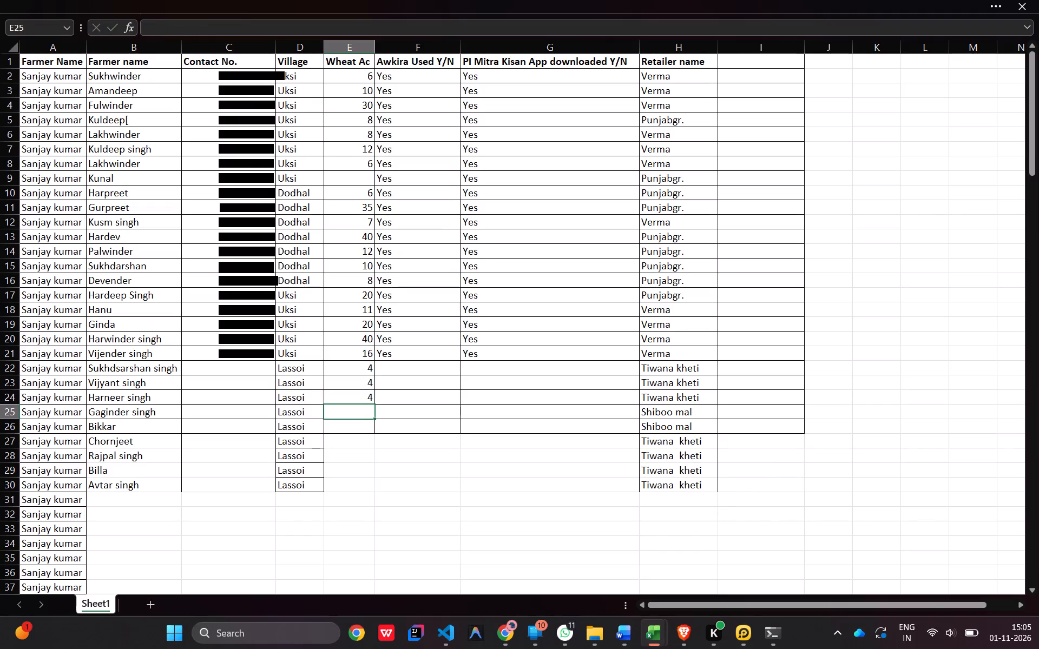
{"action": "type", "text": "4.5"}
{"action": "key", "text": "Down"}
Enter the wheat acreage values 7, 4, 11, 3 and 5 in cells E26 to E30.
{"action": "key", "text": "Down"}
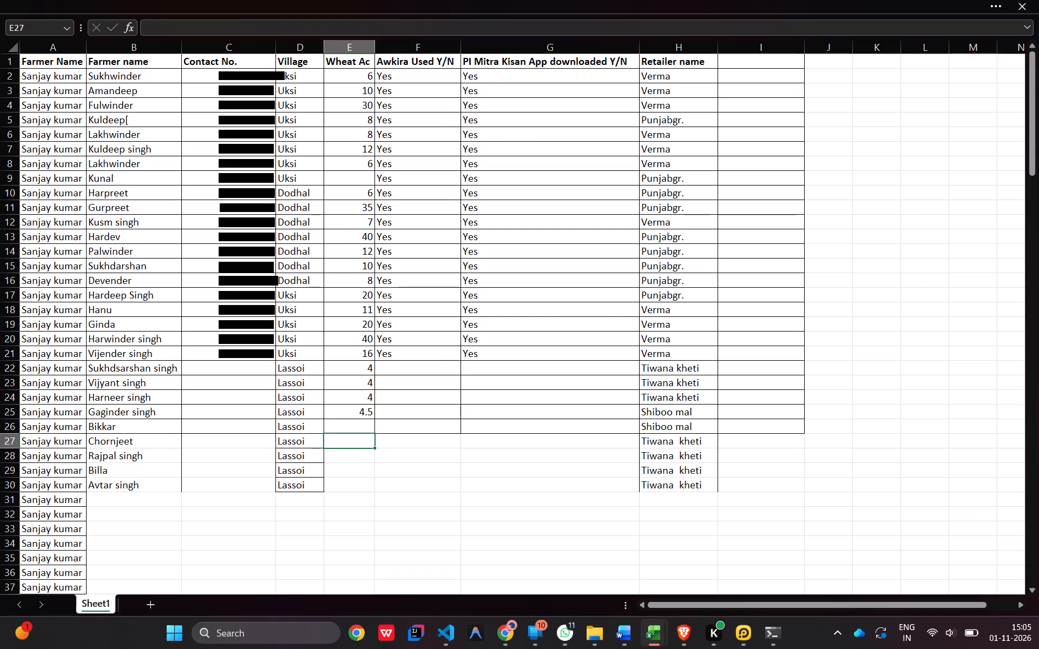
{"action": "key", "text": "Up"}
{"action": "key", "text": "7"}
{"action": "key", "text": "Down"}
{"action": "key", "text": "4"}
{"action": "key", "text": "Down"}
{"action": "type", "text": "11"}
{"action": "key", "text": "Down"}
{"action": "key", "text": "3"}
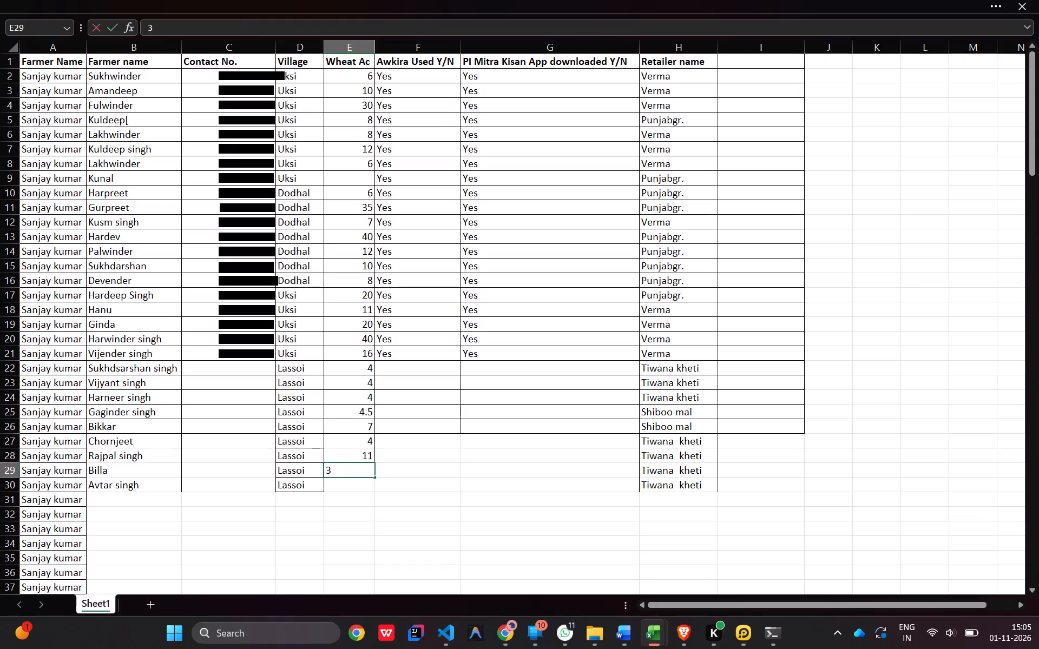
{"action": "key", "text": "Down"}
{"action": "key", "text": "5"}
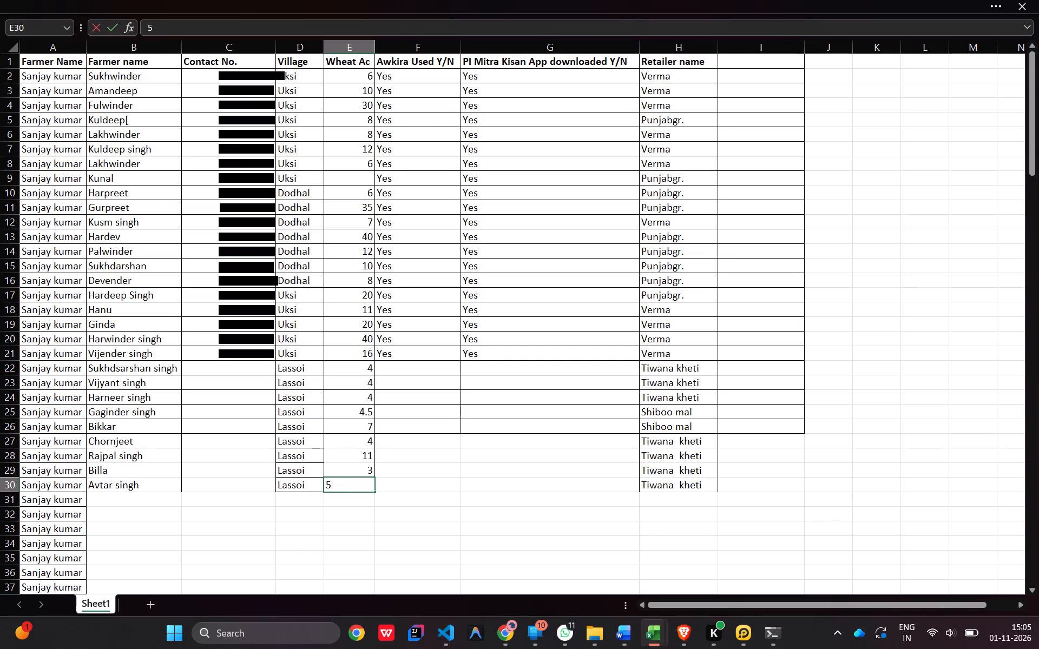
Fill the Yes answers in the Awkira Used and PI Mitra Kisan App downloaded columns from row 21 down to row 30.
{"action": "left_click", "coordinate": [456, 359]}
{"action": "left_click_drag", "start_coordinate": [458, 361], "coordinate": [455, 451]}
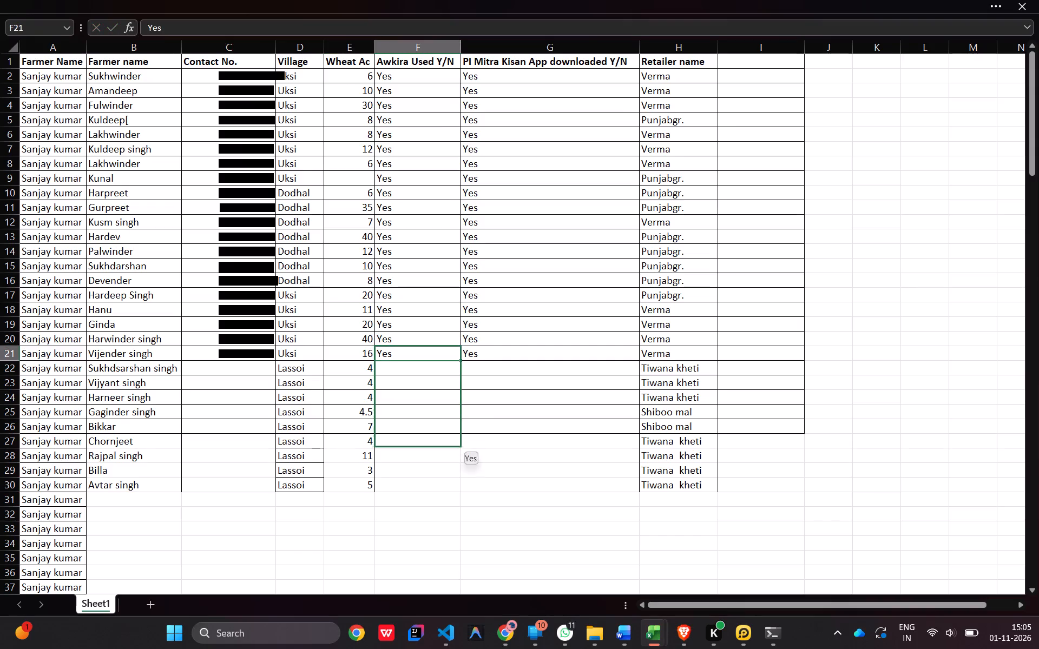
{"action": "left_click_drag", "start_coordinate": [455, 451], "coordinate": [457, 487]}
{"action": "left_click", "coordinate": [517, 357]}
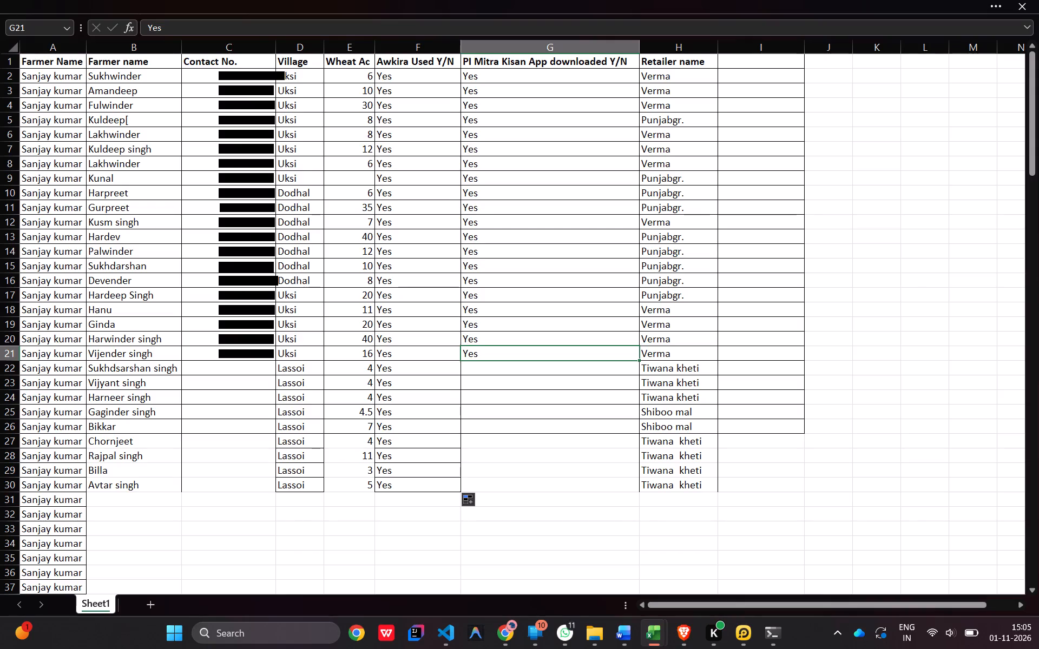
{"action": "left_click_drag", "start_coordinate": [637, 361], "coordinate": [640, 495]}
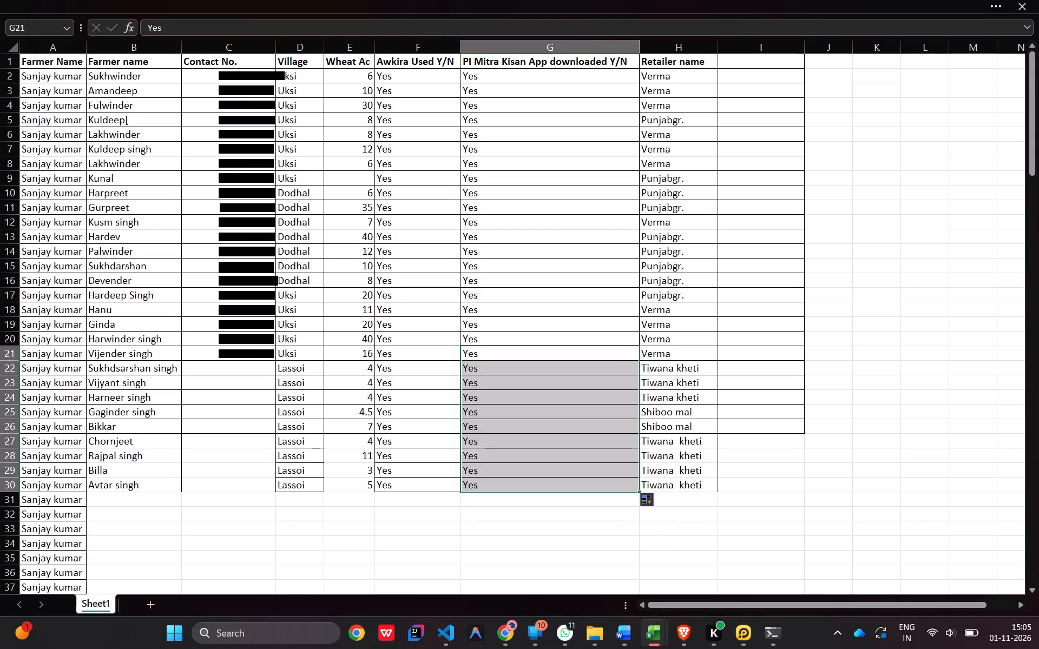
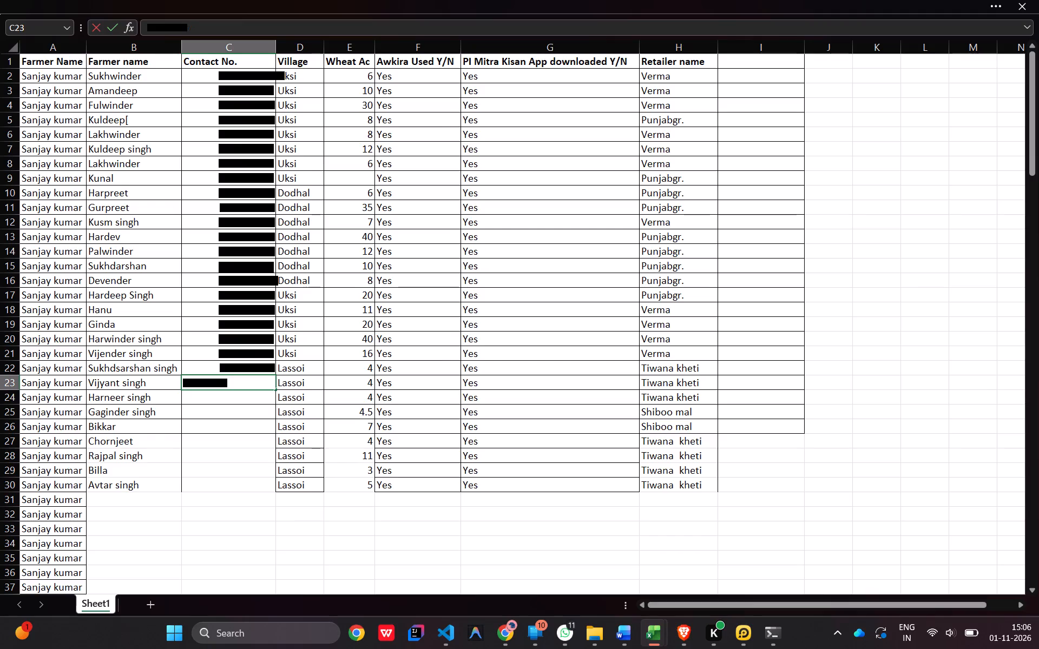
Correct and complete the farmer's contact number in cell C23 of the Contact No. column.
{"action": "key", "text": "BackSpace"}
{"action": "key", "text": "BackSpace"}
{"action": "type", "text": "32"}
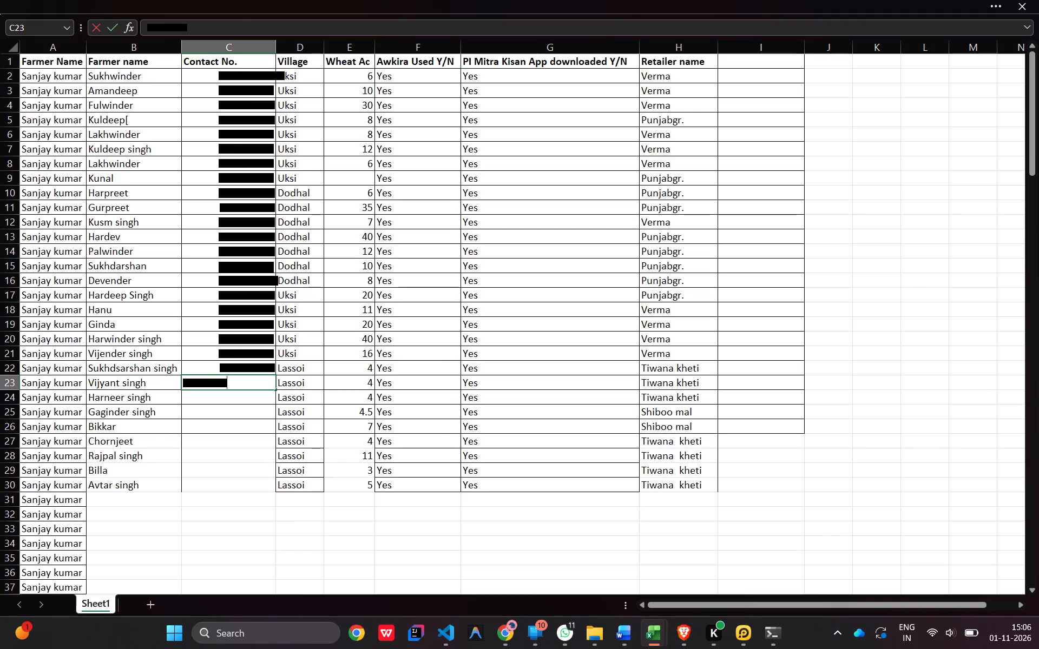
{"action": "left_click", "coordinate": [252, 372]}
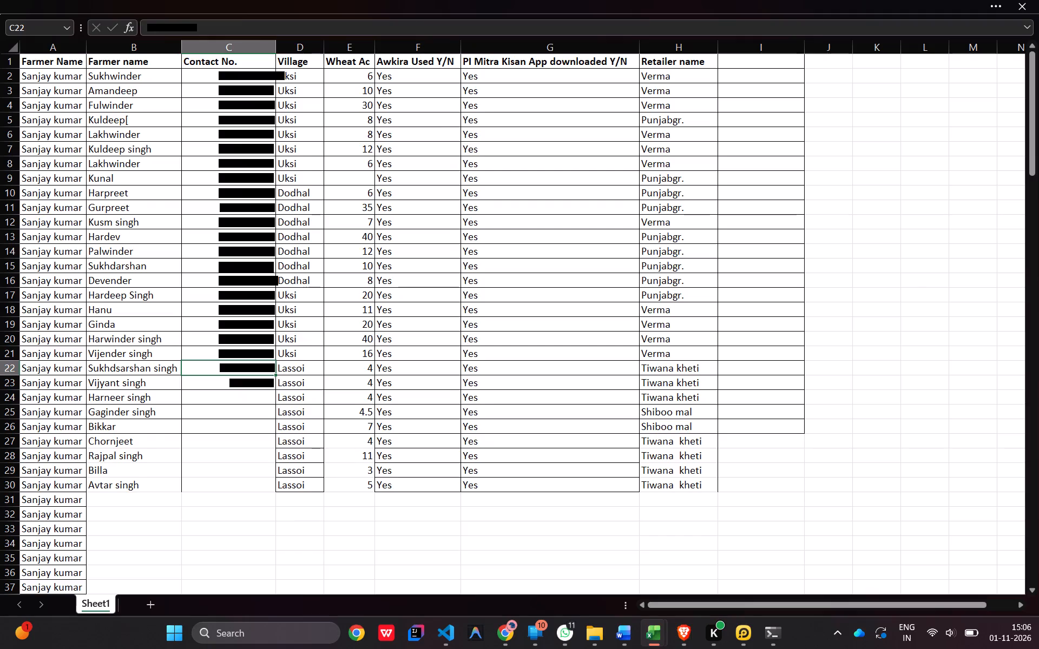
{"action": "triple_click", "coordinate": [272, 383]}
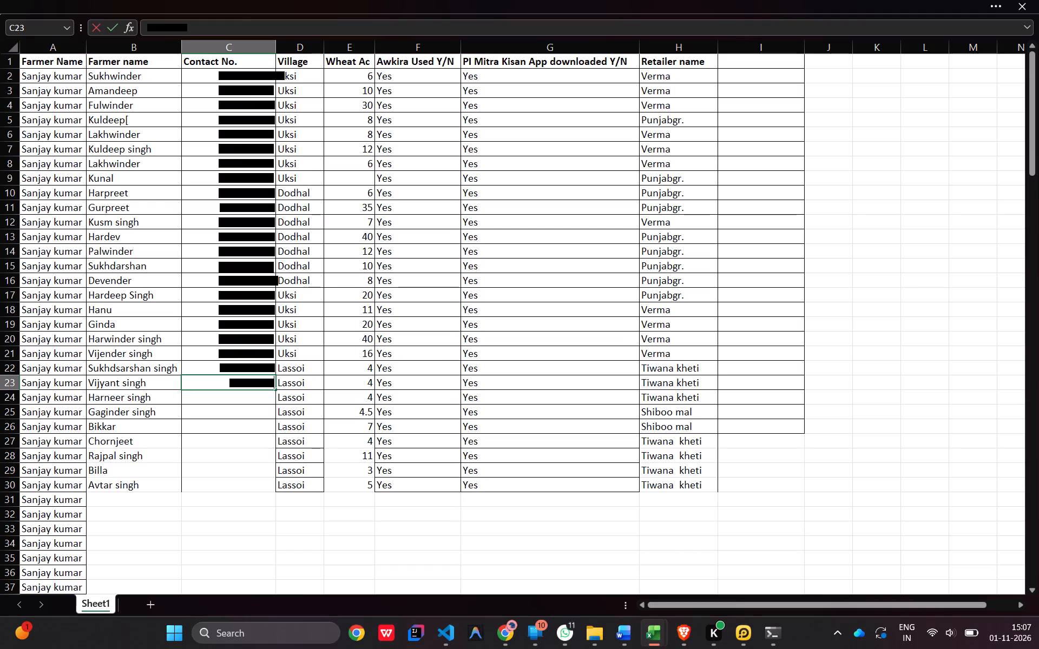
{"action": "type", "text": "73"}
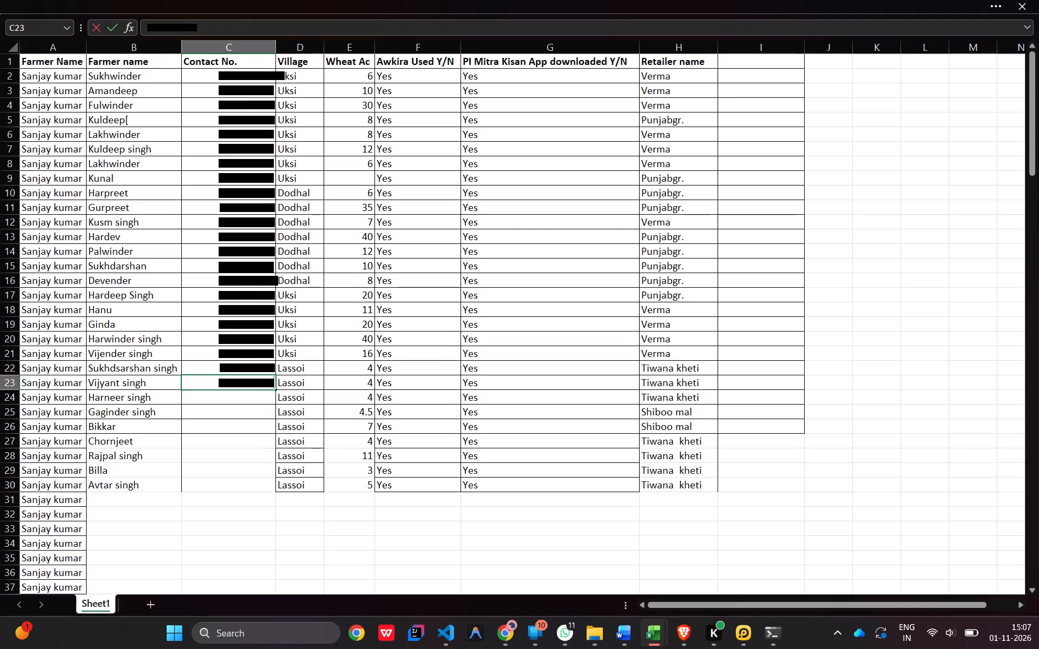
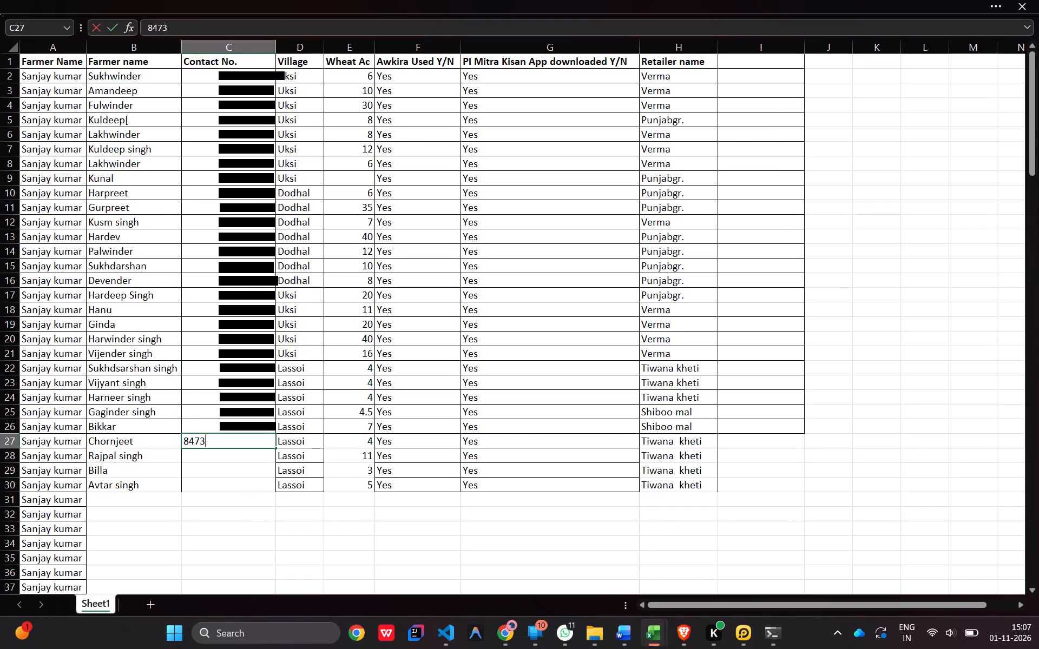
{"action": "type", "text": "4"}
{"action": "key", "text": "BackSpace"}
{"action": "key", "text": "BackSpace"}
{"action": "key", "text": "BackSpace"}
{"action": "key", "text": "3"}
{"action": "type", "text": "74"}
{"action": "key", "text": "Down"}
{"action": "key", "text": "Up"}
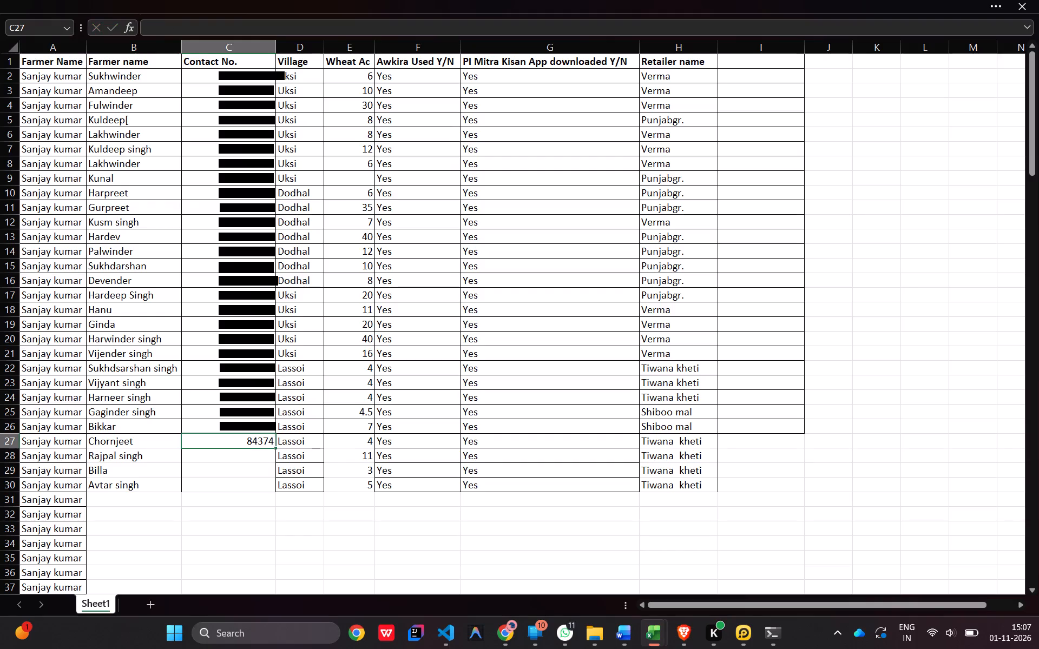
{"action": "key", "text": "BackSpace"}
Enter the farmer's contact number in cell C27 of the Contact No. column.
{"action": "key", "text": "8"}
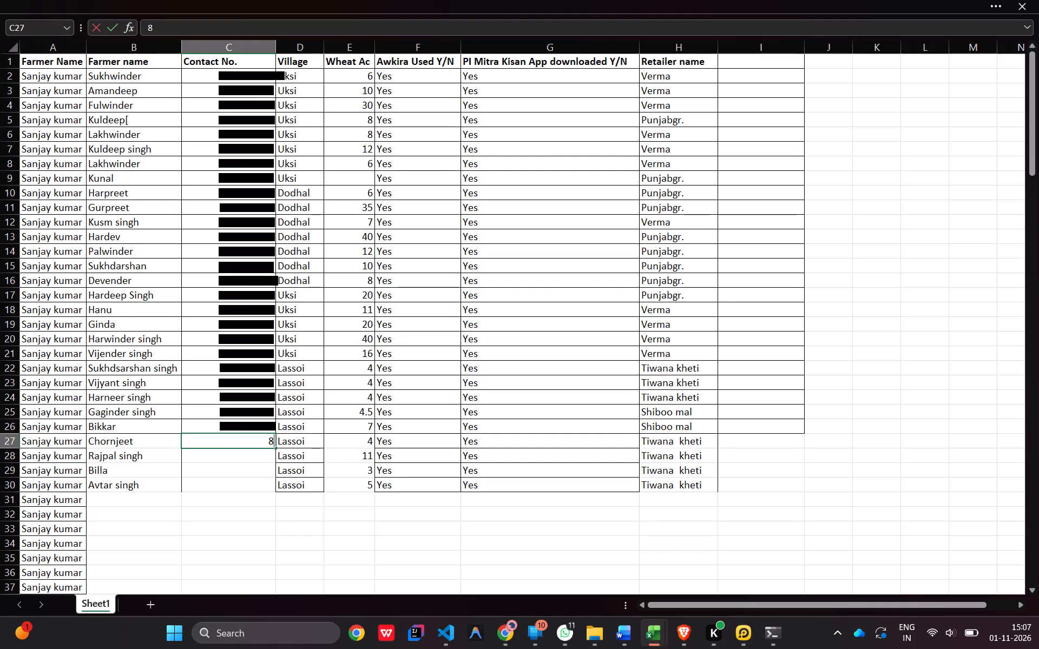
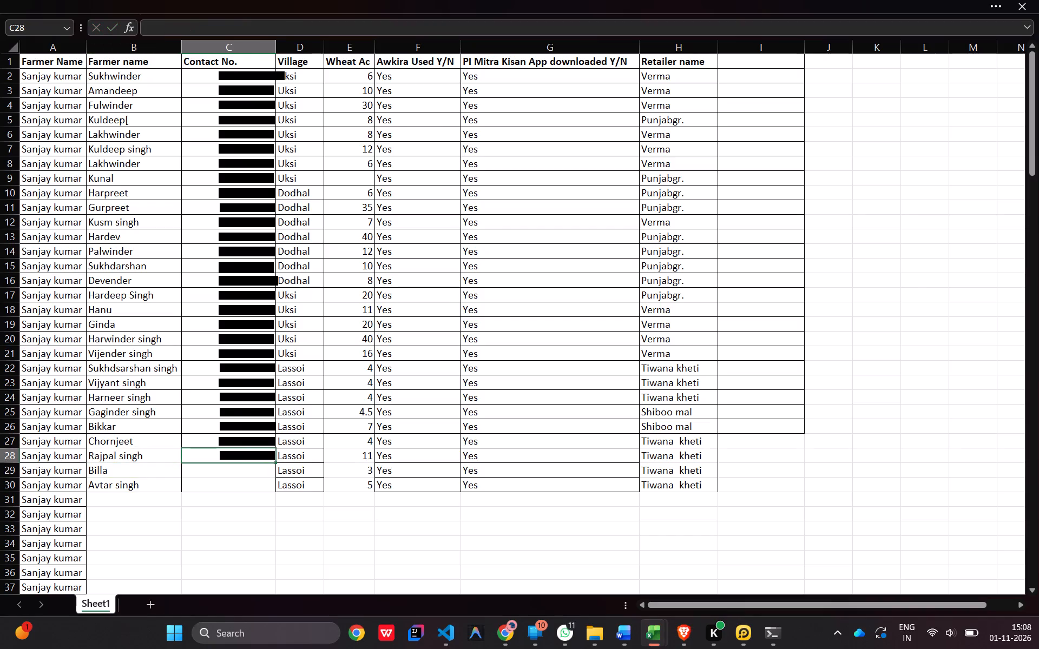
Replace the entry in cell C28 of the Contact No. column with the farmer's contact number.
{"action": "key", "text": "BackSpace"}
{"action": "type", "text": "95"}
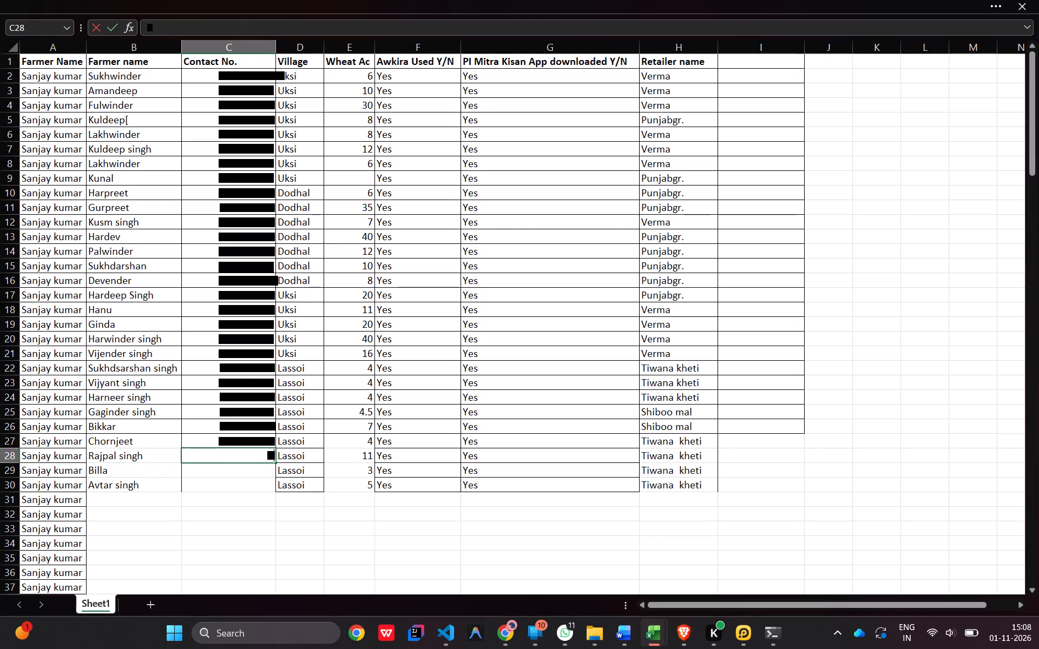
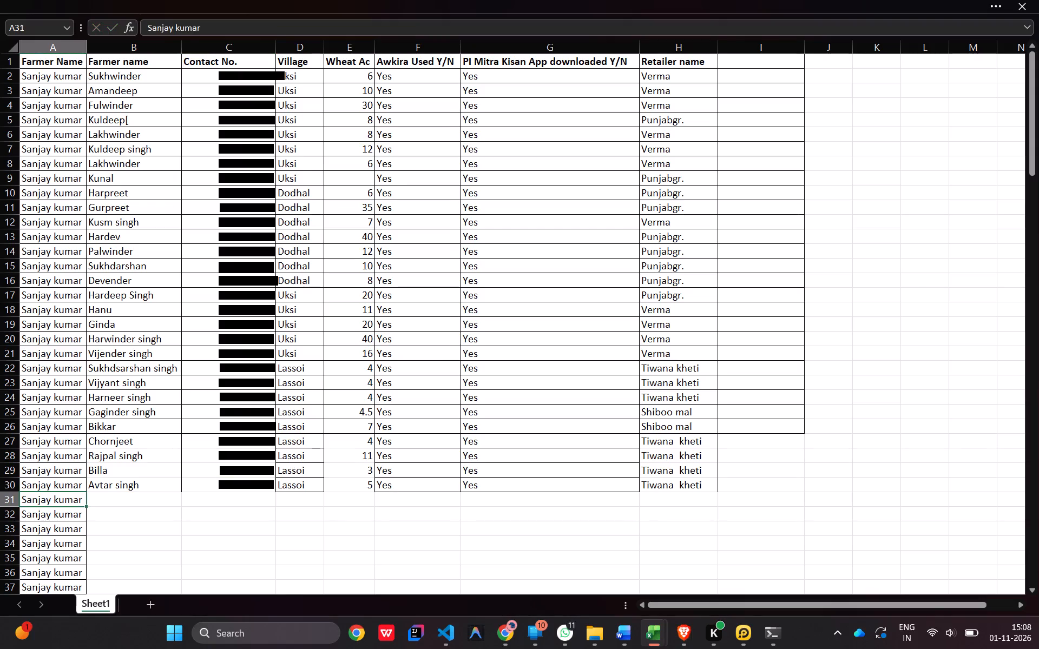
Clear the surplus repeated names below the last farmer record in the first Farmer Name column, from A31 down to A43.
{"action": "scroll", "coordinate": [73, 501], "scroll_direction": "down", "scroll_amount": 16}
{"action": "scroll", "coordinate": [73, 501], "scroll_direction": "up", "scroll_amount": 4}
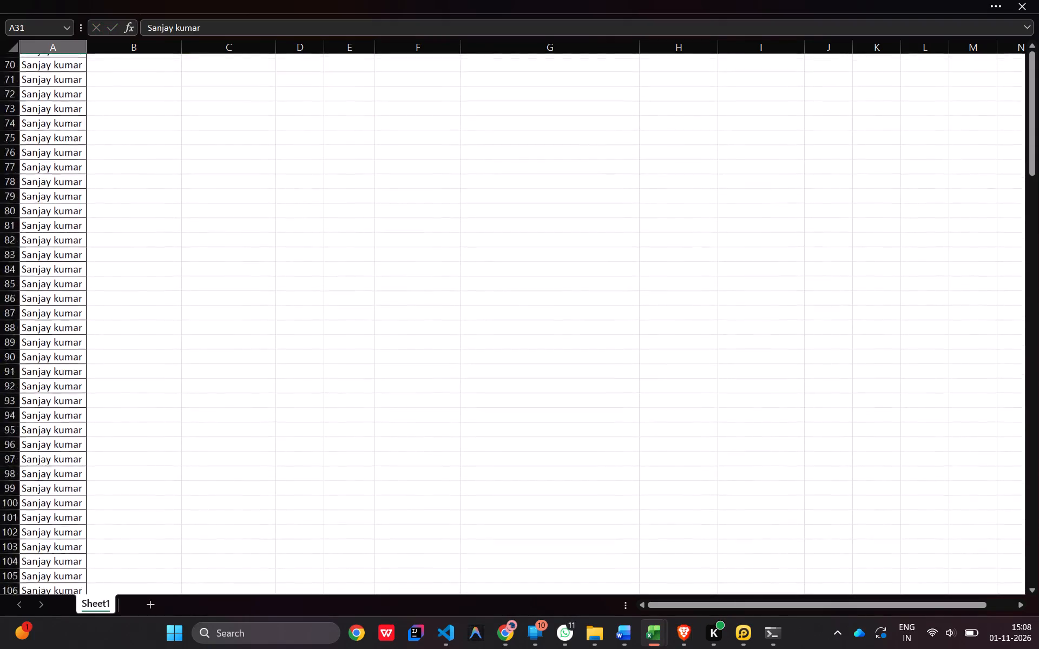
{"action": "scroll", "coordinate": [73, 501], "scroll_direction": "down", "scroll_amount": 1}
{"action": "scroll", "coordinate": [73, 501], "scroll_direction": "up", "scroll_amount": 1}
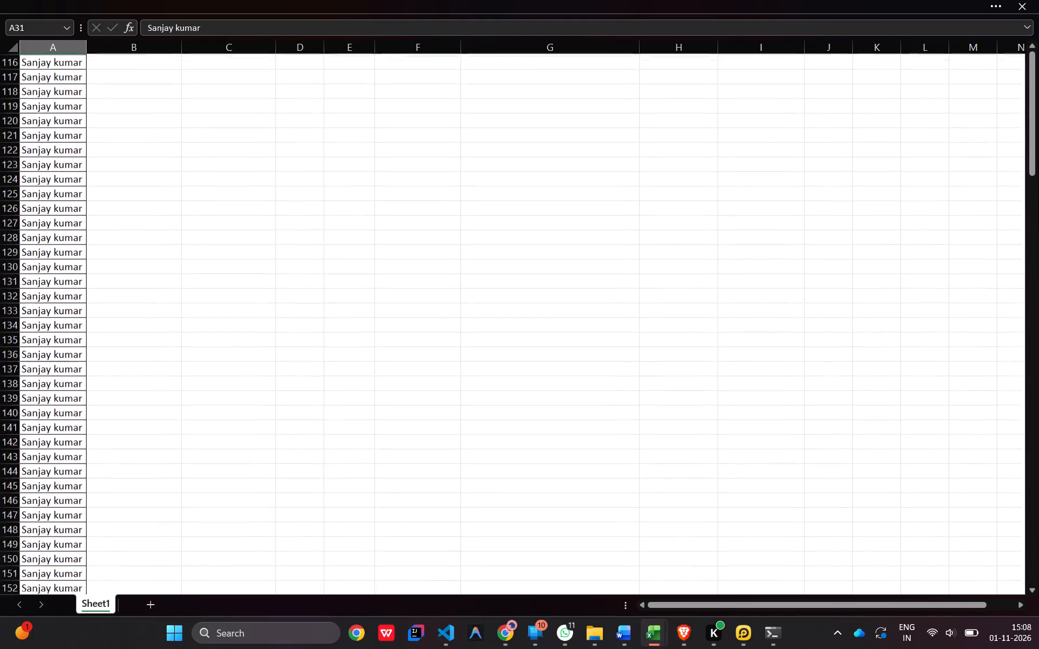
{"action": "scroll", "coordinate": [73, 501], "scroll_direction": "up", "scroll_amount": 1}
{"action": "scroll", "coordinate": [73, 501], "scroll_direction": "down", "scroll_amount": 2}
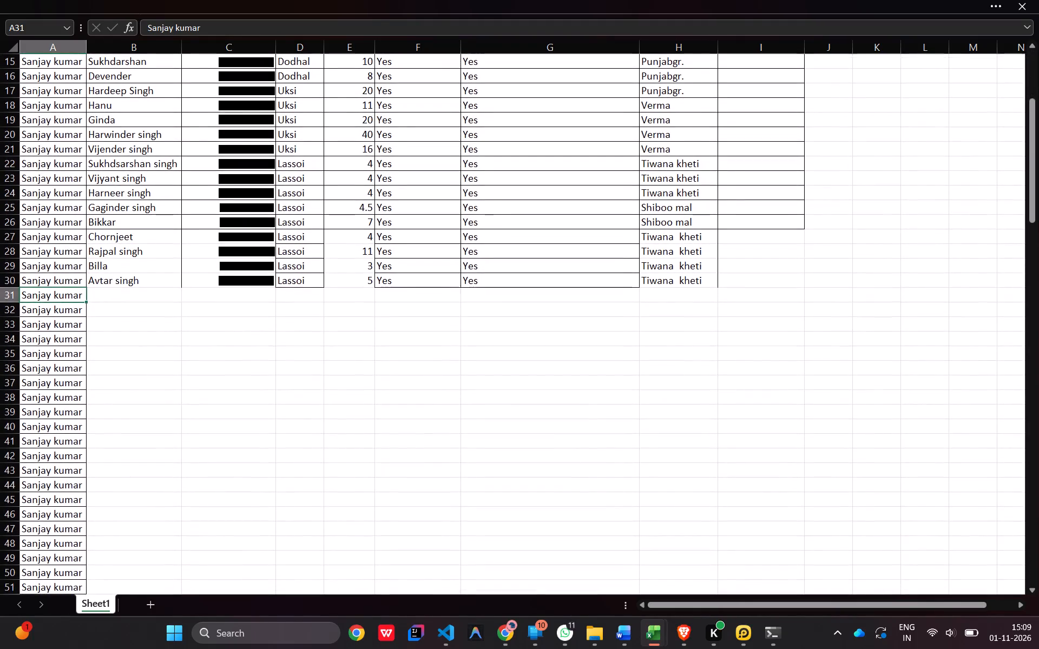
{"action": "left_click", "coordinate": [58, 296]}
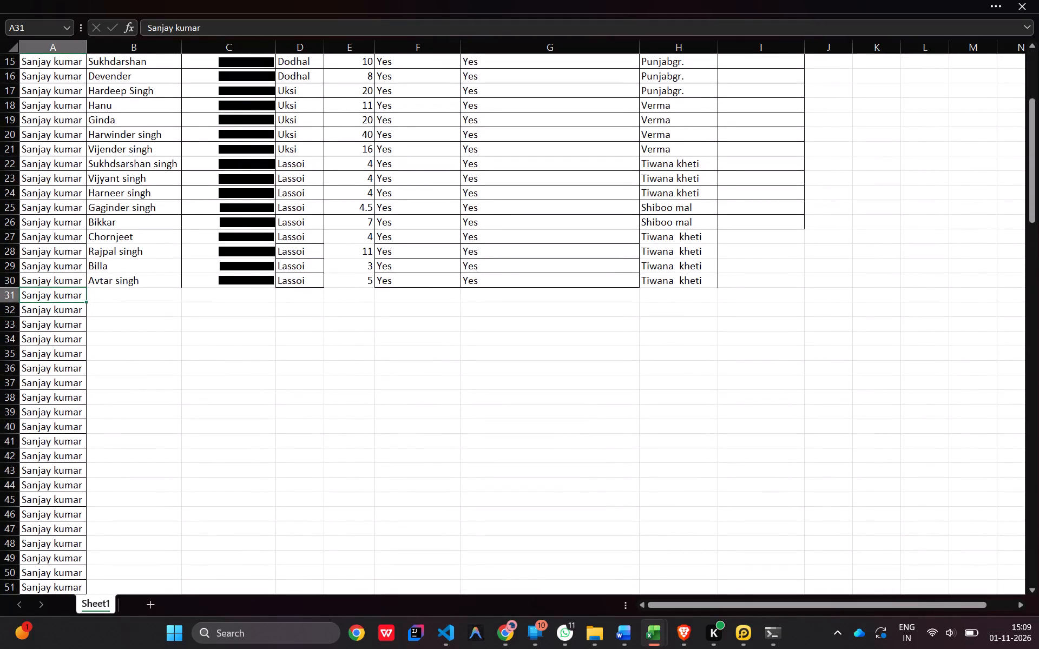
{"action": "key", "text": "BackSpace"}
{"action": "key", "text": "Down"}
{"action": "key", "text": "BackSpace"}
{"action": "key", "text": "Down"}
{"action": "key", "text": "BackSpace"}
{"action": "key", "text": "Down"}
{"action": "key", "text": "BackSpace"}
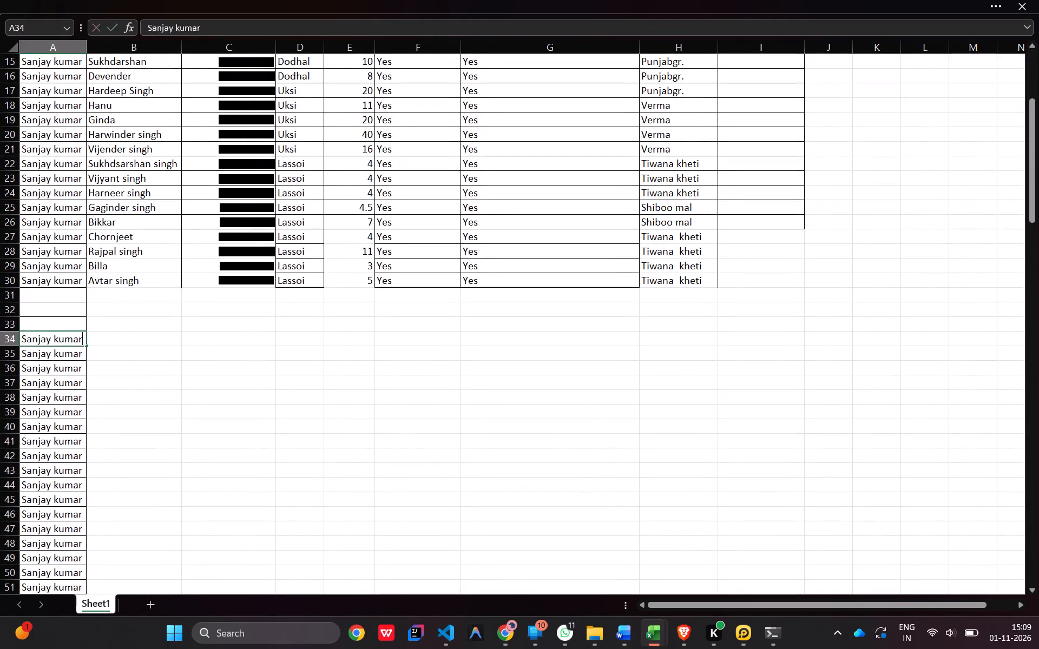
{"action": "key", "text": "Down"}
{"action": "key", "text": "BackSpace"}
{"action": "key", "text": "Down"}
{"action": "key", "text": "BackSpace"}
{"action": "key", "text": "Down"}
{"action": "key", "text": "BackSpace"}
{"action": "key", "text": "Down"}
{"action": "key", "text": "BackSpace"}
{"action": "key", "text": "Down"}
{"action": "key", "text": "BackSpace"}
{"action": "key", "text": "Down"}
{"action": "key", "text": "BackSpace"}
{"action": "key", "text": "Down"}
{"action": "key", "text": "BackSpace"}
{"action": "key", "text": "Down"}
{"action": "key", "text": "BackSpace"}
{"action": "key", "text": "Down"}
{"action": "key", "text": "BackSpace"}
Clear the surplus repeated names in column A from A44 down to A53.
{"action": "key", "text": "Down"}
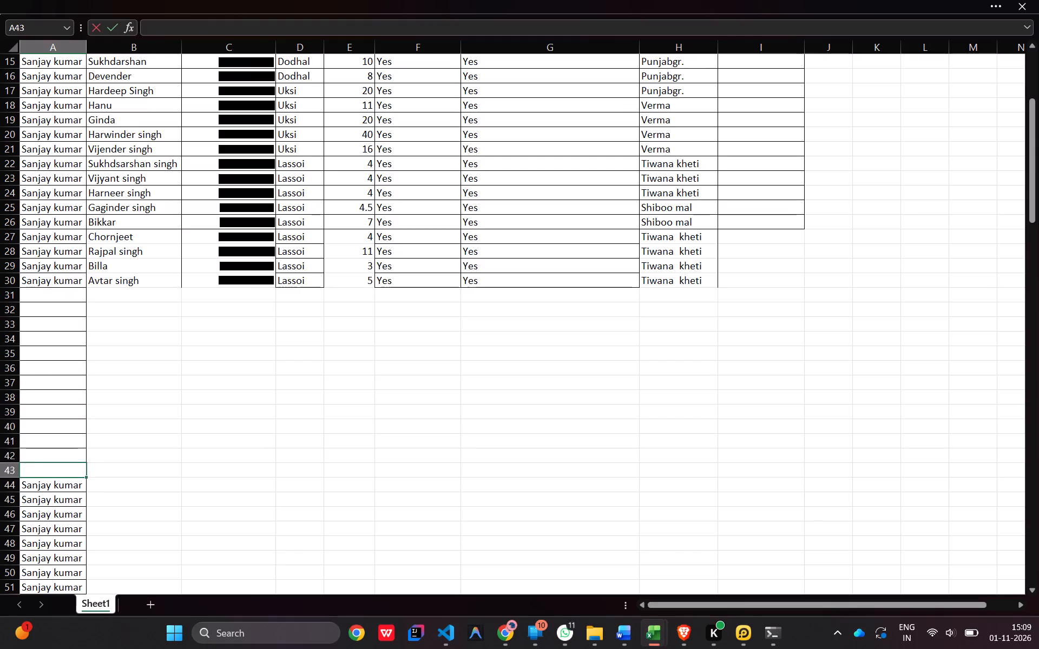
{"action": "key", "text": "BackSpace"}
{"action": "key", "text": "Down"}
{"action": "key", "text": "BackSpace"}
{"action": "key", "text": "Down"}
{"action": "key", "text": "BackSpace"}
{"action": "key", "text": "Down"}
{"action": "key", "text": "BackSpace"}
{"action": "key", "text": "Down"}
{"action": "key", "text": "BackSpace"}
{"action": "key", "text": "Down"}
{"action": "key", "text": "BackSpace"}
{"action": "key", "text": "Down"}
{"action": "key", "text": "BackSpace"}
{"action": "key", "text": "Down"}
{"action": "key", "text": "BackSpace"}
{"action": "key", "text": "Down"}
{"action": "key", "text": "BackSpace"}
{"action": "key", "text": "Down"}
{"action": "key", "text": "BackSpace"}
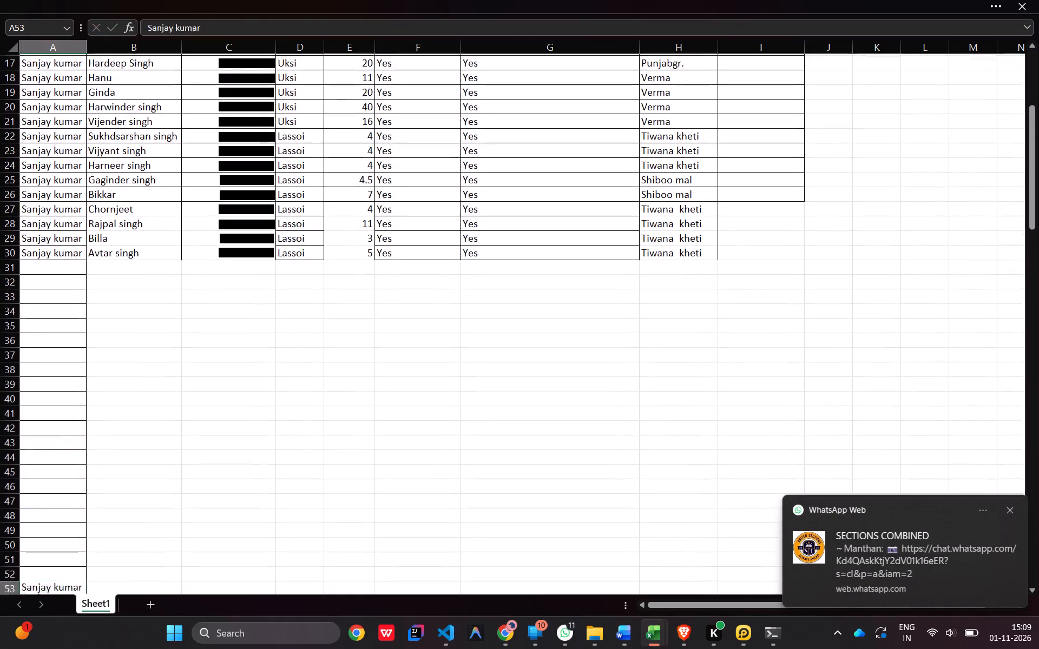
Clear the surplus repeated names in column A from A54 down to A66.
{"action": "key", "text": "Down"}
{"action": "key", "text": "BackSpace"}
{"action": "key", "text": "Down"}
{"action": "key", "text": "BackSpace"}
{"action": "key", "text": "Down"}
{"action": "key", "text": "BackSpace"}
{"action": "key", "text": "Down"}
{"action": "key", "text": "BackSpace"}
{"action": "key", "text": "Down"}
{"action": "key", "text": "BackSpace"}
{"action": "key", "text": "Down"}
{"action": "key", "text": "BackSpace"}
{"action": "key", "text": "Down"}
{"action": "key", "text": "BackSpace"}
{"action": "key", "text": "Down"}
{"action": "key", "text": "BackSpace"}
{"action": "key", "text": "Down"}
{"action": "key", "text": "BackSpace"}
{"action": "key", "text": "Down"}
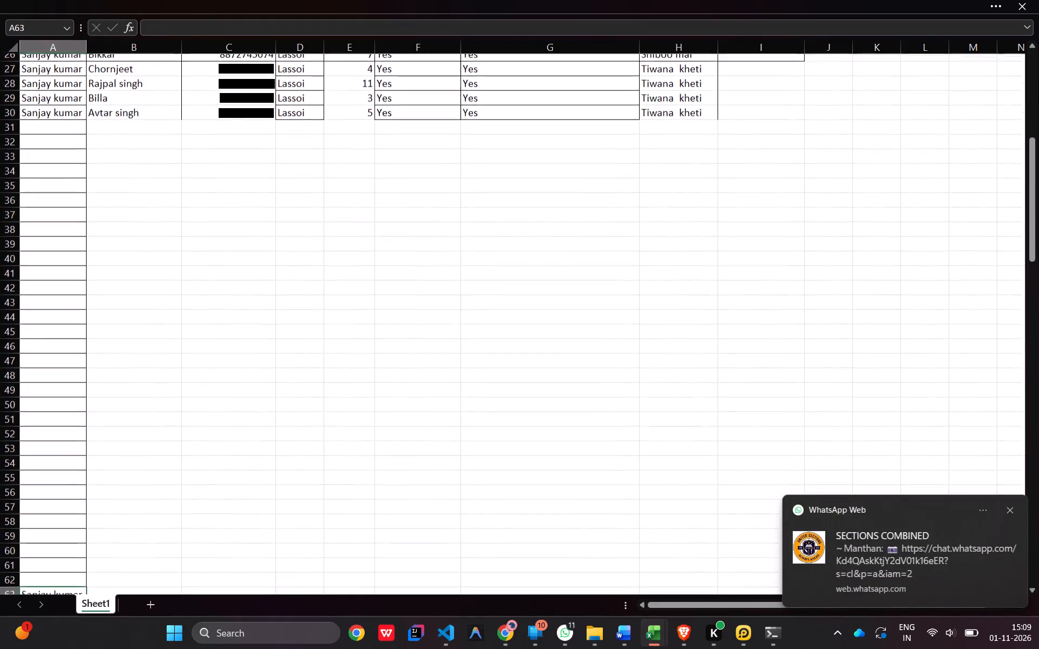
{"action": "key", "text": "BackSpace"}
{"action": "key", "text": "Down"}
{"action": "key", "text": "BackSpace"}
{"action": "key", "text": "Down"}
{"action": "key", "text": "BackSpace"}
{"action": "key", "text": "Down"}
{"action": "key", "text": "BackSpace"}
Clear the surplus repeated names in column A in cells A68 to A70 and A72 to A82.
{"action": "key", "text": "Down"}
{"action": "key", "text": "Down"}
{"action": "key", "text": "BackSpace"}
{"action": "key", "text": "Down"}
{"action": "key", "text": "BackSpace"}
{"action": "key", "text": "Down"}
{"action": "key", "text": "BackSpace"}
{"action": "key", "text": "Down"}
{"action": "key", "text": "Down"}
{"action": "key", "text": "BackSpace"}
{"action": "key", "text": "Down"}
{"action": "key", "text": "BackSpace"}
{"action": "key", "text": "Down"}
{"action": "key", "text": "BackSpace"}
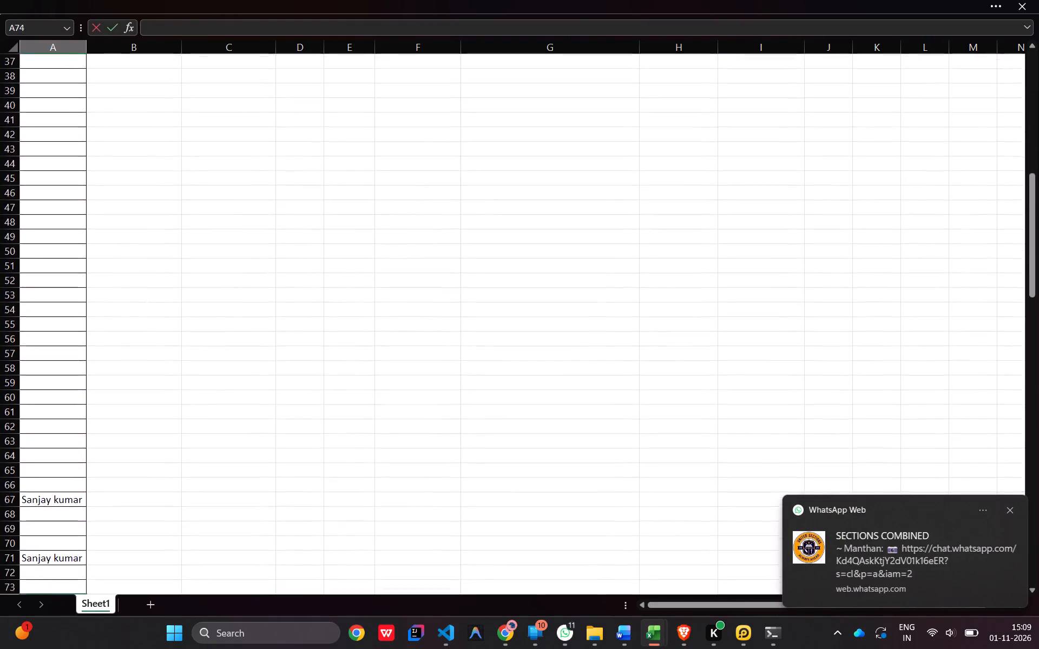
{"action": "key", "text": "BackSpace"}
{"action": "key", "text": "Down"}
{"action": "key", "text": "BackSpace"}
{"action": "key", "text": "Down"}
{"action": "key", "text": "BackSpace"}
{"action": "key", "text": "Down"}
{"action": "key", "text": "BackSpace"}
{"action": "key", "text": "Down"}
{"action": "key", "text": "BackSpace"}
{"action": "key", "text": "Down"}
{"action": "key", "text": "BackSpace"}
{"action": "key", "text": "Down"}
{"action": "key", "text": "BackSpace"}
{"action": "key", "text": "Down"}
{"action": "key", "text": "BackSpace"}
{"action": "key", "text": "Down"}
{"action": "key", "text": "BackSpace"}
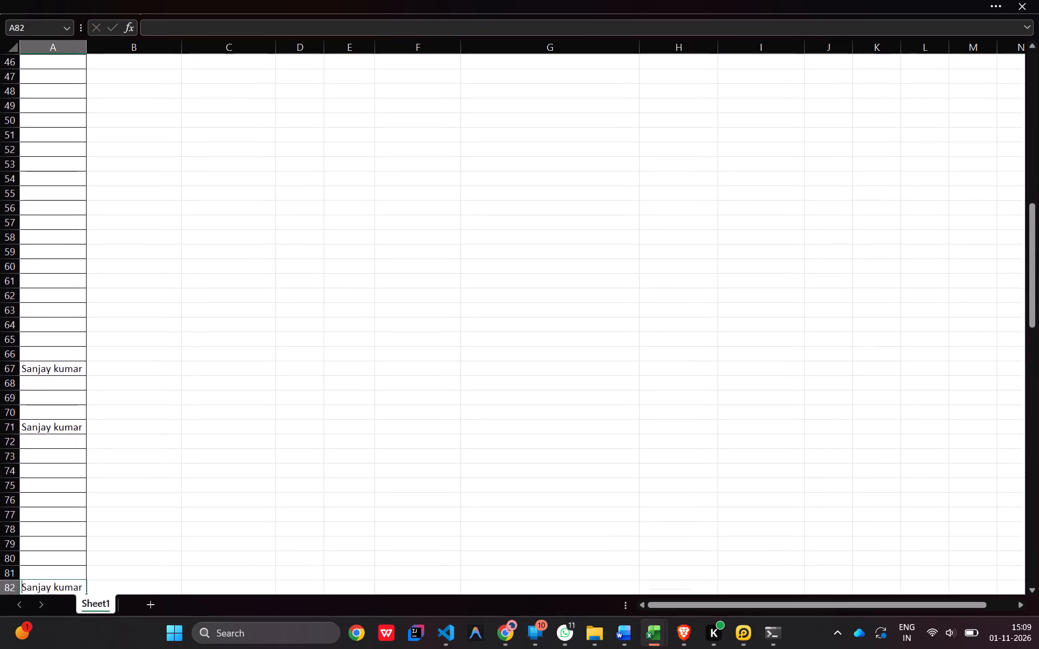
Clear the surplus repeated names in column A in cell A84 and cells A86 to A95.
{"action": "key", "text": "Down"}
{"action": "key", "text": "Down"}
{"action": "key", "text": "BackSpace"}
{"action": "key", "text": "Down"}
{"action": "key", "text": "Down"}
{"action": "key", "text": "BackSpace"}
{"action": "key", "text": "Down"}
{"action": "key", "text": "BackSpace"}
{"action": "key", "text": "Down"}
{"action": "key", "text": "BackSpace"}
{"action": "key", "text": "Down"}
{"action": "key", "text": "BackSpace"}
{"action": "key", "text": "Down"}
{"action": "key", "text": "BackSpace"}
{"action": "key", "text": "Down"}
{"action": "key", "text": "BackSpace"}
{"action": "key", "text": "Down"}
{"action": "key", "text": "BackSpace"}
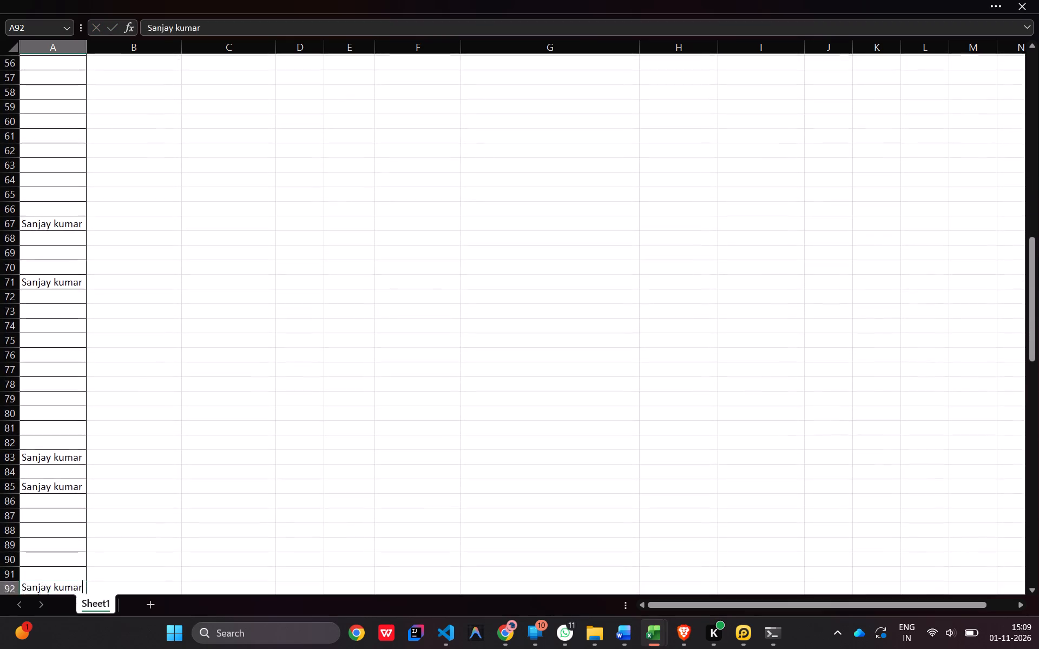
{"action": "key", "text": "Down"}
{"action": "key", "text": "BackSpace"}
{"action": "key", "text": "Down"}
{"action": "key", "text": "BackSpace"}
{"action": "key", "text": "Down"}
{"action": "key", "text": "BackSpace"}
Clear the surplus repeated names in column A from A98 down to A101.
{"action": "key", "text": "Down"}
{"action": "key", "text": "Down"}
{"action": "key", "text": "Down"}
{"action": "key", "text": "BackSpace"}
{"action": "key", "text": "Down"}
{"action": "key", "text": "BackSpace"}
{"action": "key", "text": "Down"}
{"action": "key", "text": "BackSpace"}
{"action": "key", "text": "Down"}
{"action": "key", "text": "BackSpace"}
Clear the surplus repeated names in column A from A103 down to A107.
{"action": "key", "text": "Down"}
{"action": "key", "text": "Down"}
{"action": "key", "text": "BackSpace"}
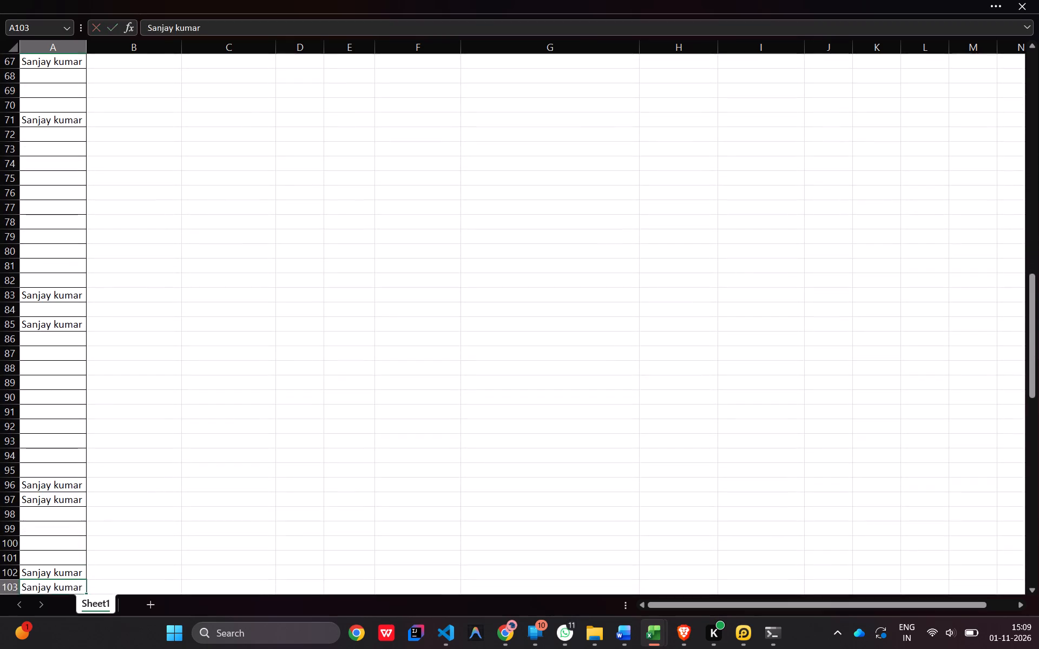
{"action": "key", "text": "Down"}
{"action": "key", "text": "BackSpace"}
{"action": "key", "text": "Down"}
{"action": "key", "text": "BackSpace"}
{"action": "key", "text": "Down"}
{"action": "key", "text": "BackSpace"}
{"action": "key", "text": "Down"}
{"action": "key", "text": "BackSpace"}
Clear the surplus repeated names in column A from A109 down to A112.
{"action": "key", "text": "Down"}
{"action": "key", "text": "Down"}
{"action": "key", "text": "BackSpace"}
{"action": "key", "text": "Down"}
{"action": "key", "text": "BackSpace"}
{"action": "key", "text": "Down"}
{"action": "key", "text": "BackSpace"}
{"action": "key", "text": "Down"}
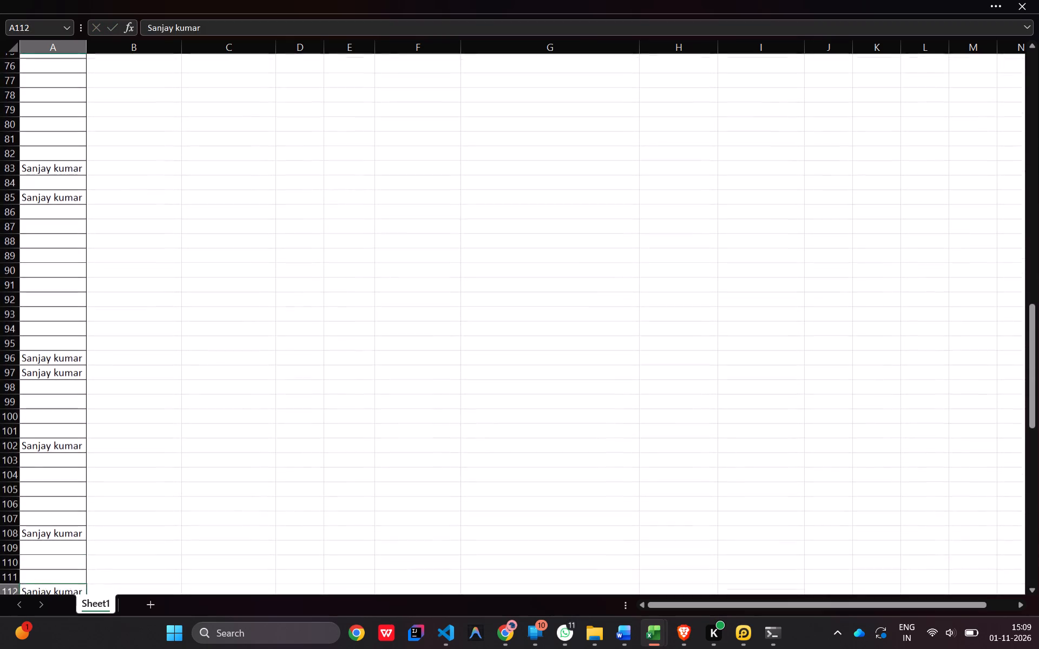
{"action": "key", "text": "BackSpace"}
Clear the surplus repeated names in column A from A113 down to A116.
{"action": "key", "text": "Down"}
{"action": "key", "text": "BackSpace"}
{"action": "key", "text": "Down"}
{"action": "key", "text": "BackSpace"}
{"action": "key", "text": "Down"}
{"action": "key", "text": "BackSpace"}
{"action": "key", "text": "Down"}
{"action": "key", "text": "BackSpace"}
Clear the surplus repeated names in column A from A118 down to A122.
{"action": "key", "text": "Down"}
{"action": "key", "text": "Down"}
{"action": "key", "text": "BackSpace"}
{"action": "key", "text": "Down"}
{"action": "key", "text": "BackSpace"}
{"action": "key", "text": "Down"}
{"action": "key", "text": "BackSpace"}
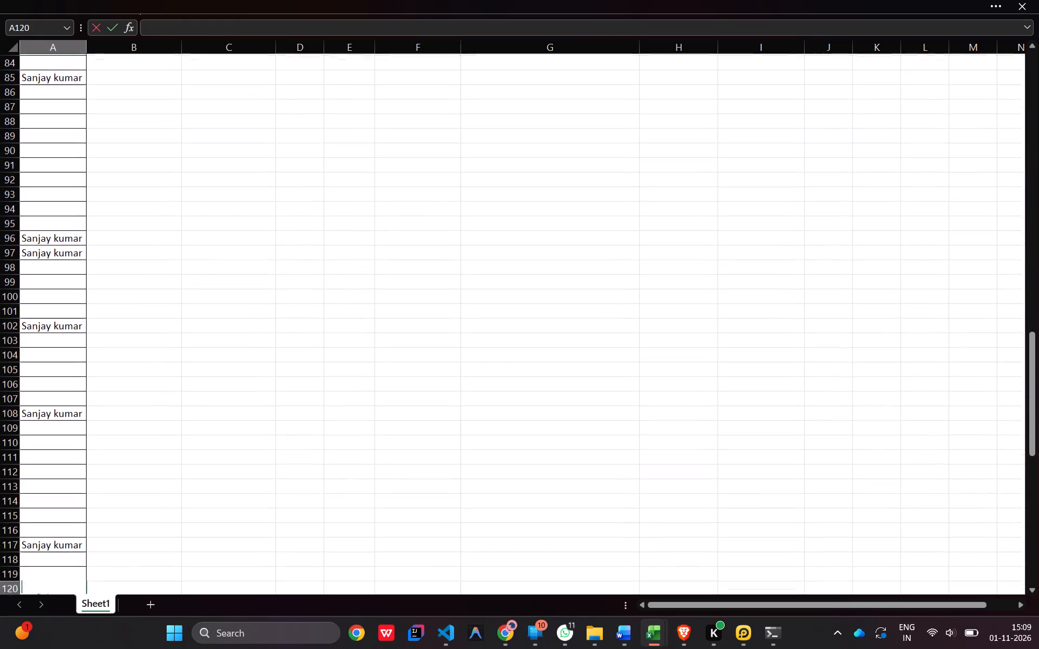
{"action": "key", "text": "Down"}
{"action": "key", "text": "BackSpace"}
{"action": "key", "text": "Down"}
{"action": "key", "text": "BackSpace"}
Clear the surplus repeated names in column A from A124 down to A127.
{"action": "key", "text": "Down"}
{"action": "key", "text": "Down"}
{"action": "key", "text": "BackSpace"}
{"action": "key", "text": "Down"}
{"action": "key", "text": "BackSpace"}
{"action": "key", "text": "Down"}
{"action": "key", "text": "BackSpace"}
{"action": "key", "text": "Down"}
{"action": "key", "text": "BackSpace"}
Clear the surplus repeated names in column A from A128 down to A132.
{"action": "key", "text": "Down"}
{"action": "key", "text": "BackSpace"}
{"action": "key", "text": "Down"}
{"action": "key", "text": "BackSpace"}
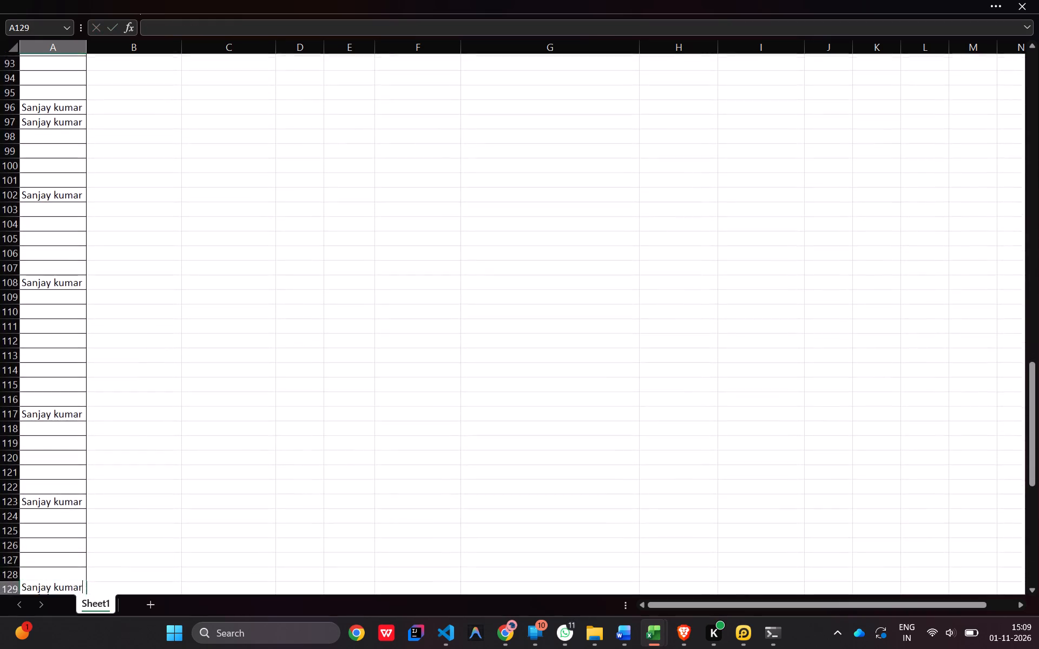
{"action": "key", "text": "Down"}
{"action": "key", "text": "BackSpace"}
{"action": "key", "text": "Down"}
{"action": "key", "text": "BackSpace"}
{"action": "key", "text": "Down"}
{"action": "key", "text": "BackSpace"}
Clear the surplus repeated names in column A from A134 down to A138.
{"action": "key", "text": "Down"}
{"action": "key", "text": "Down"}
{"action": "key", "text": "BackSpace"}
{"action": "key", "text": "Down"}
{"action": "key", "text": "BackSpace"}
{"action": "key", "text": "Down"}
{"action": "key", "text": "BackSpace"}
{"action": "key", "text": "Down"}
{"action": "key", "text": "BackSpace"}
{"action": "key", "text": "Down"}
{"action": "key", "text": "BackSpace"}
Clear the surplus repeated names in column A from A140 down to A144.
{"action": "key", "text": "Down"}
{"action": "key", "text": "Down"}
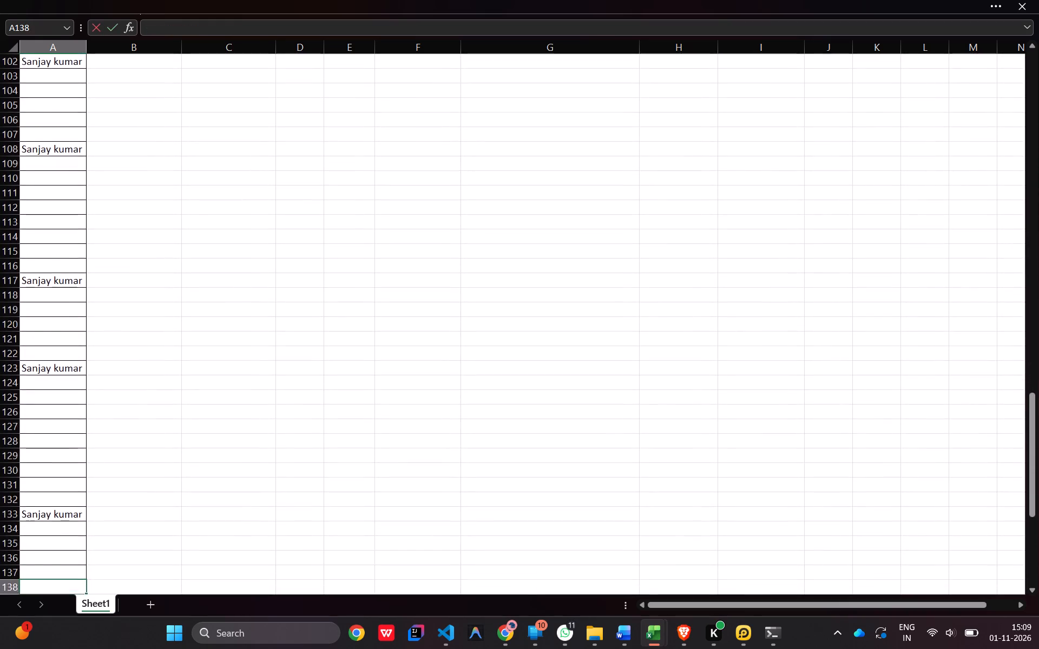
{"action": "key", "text": "BackSpace"}
{"action": "key", "text": "Down"}
{"action": "key", "text": "BackSpace"}
{"action": "key", "text": "Down"}
{"action": "key", "text": "BackSpace"}
{"action": "key", "text": "Down"}
{"action": "key", "text": "BackSpace"}
{"action": "key", "text": "Down"}
{"action": "key", "text": "BackSpace"}
Clear the surplus repeated names in column A in cells A146 and A147.
{"action": "key", "text": "Down"}
{"action": "key", "text": "Down"}
{"action": "key", "text": "BackSpace"}
{"action": "key", "text": "Down"}
{"action": "key", "text": "BackSpace"}
{"action": "key", "text": "Down"}
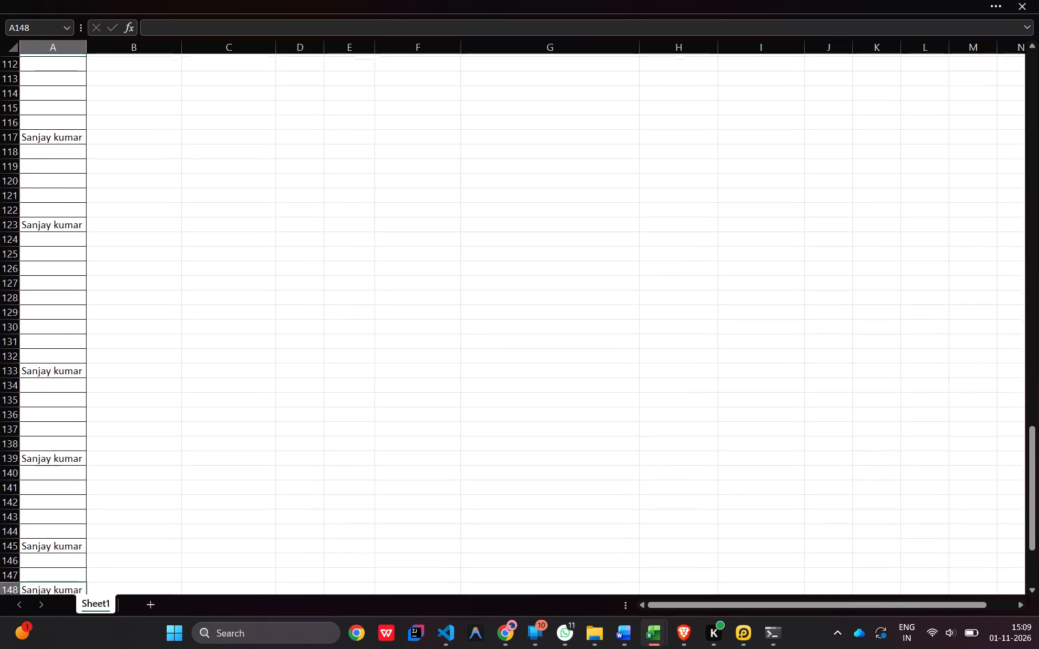
Clear the repeated name from column A in rows 148–149, 151–153 and 155–158.
{"action": "key", "text": "BackSpace"}
{"action": "key", "text": "Down"}
{"action": "key", "text": "BackSpace"}
{"action": "key", "text": "Down"}
{"action": "key", "text": "Down"}
{"action": "key", "text": "BackSpace"}
{"action": "key", "text": "Down"}
{"action": "key", "text": "BackSpace"}
{"action": "key", "text": "Down"}
{"action": "key", "text": "BackSpace"}
{"action": "key", "text": "Down"}
{"action": "key", "text": "Down"}
{"action": "key", "text": "BackSpace"}
{"action": "key", "text": "Down"}
{"action": "key", "text": "BackSpace"}
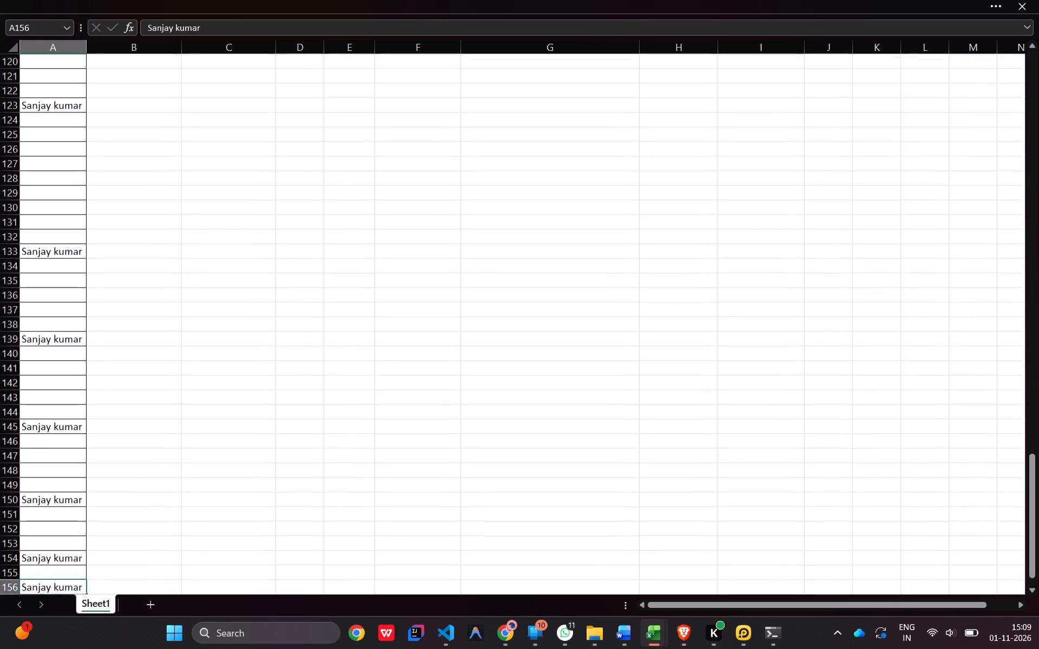
{"action": "key", "text": "Down"}
{"action": "key", "text": "BackSpace"}
{"action": "key", "text": "Down"}
{"action": "key", "text": "BackSpace"}
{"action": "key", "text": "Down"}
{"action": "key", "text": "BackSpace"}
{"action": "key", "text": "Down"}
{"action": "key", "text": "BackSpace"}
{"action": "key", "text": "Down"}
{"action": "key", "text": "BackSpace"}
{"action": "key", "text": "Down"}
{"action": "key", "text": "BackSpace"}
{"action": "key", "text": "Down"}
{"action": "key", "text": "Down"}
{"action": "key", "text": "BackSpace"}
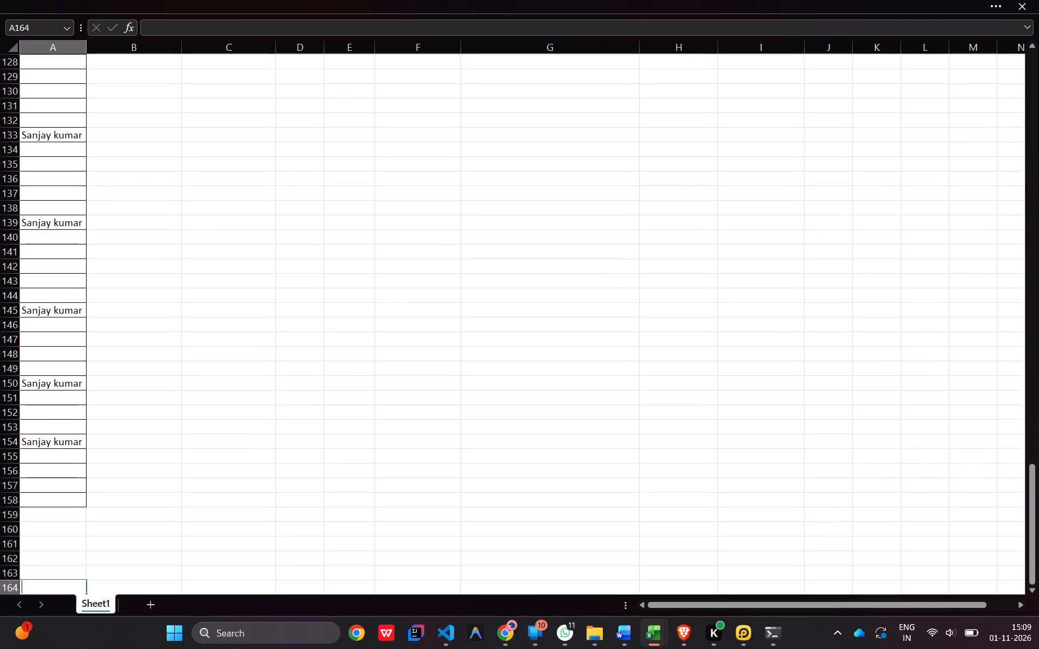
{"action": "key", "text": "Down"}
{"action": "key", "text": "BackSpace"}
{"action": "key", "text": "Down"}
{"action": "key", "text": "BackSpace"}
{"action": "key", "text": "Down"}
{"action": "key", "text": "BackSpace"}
Clear the leftover repeated name from cells A154 and A150.
{"action": "key", "text": "Up"}
{"action": "key", "text": "Up"}
{"action": "key", "text": "Up"}
{"action": "key", "text": "Up"}
{"action": "key", "text": "Up"}
{"action": "key", "text": "Up"}
{"action": "key", "text": "Up"}
{"action": "key", "text": "Up"}
{"action": "key", "text": "Up"}
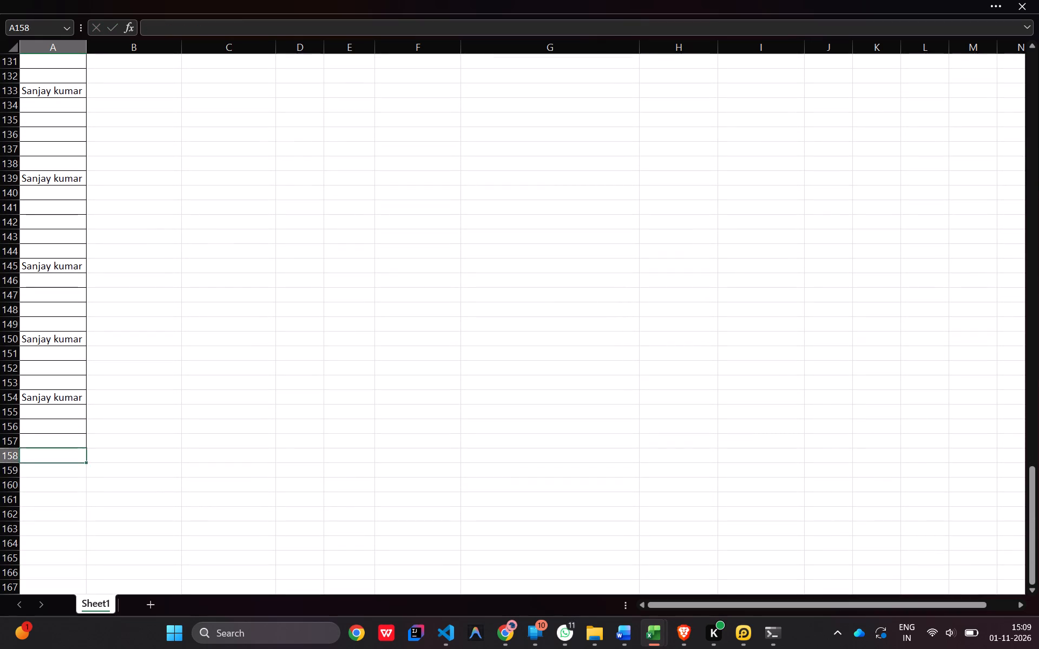
{"action": "key", "text": "Up"}
{"action": "key", "text": "Up"}
{"action": "key", "text": "Up"}
{"action": "key", "text": "Up"}
{"action": "key", "text": "BackSpace"}
{"action": "key", "text": "Up"}
{"action": "key", "text": "Up"}
{"action": "key", "text": "Up"}
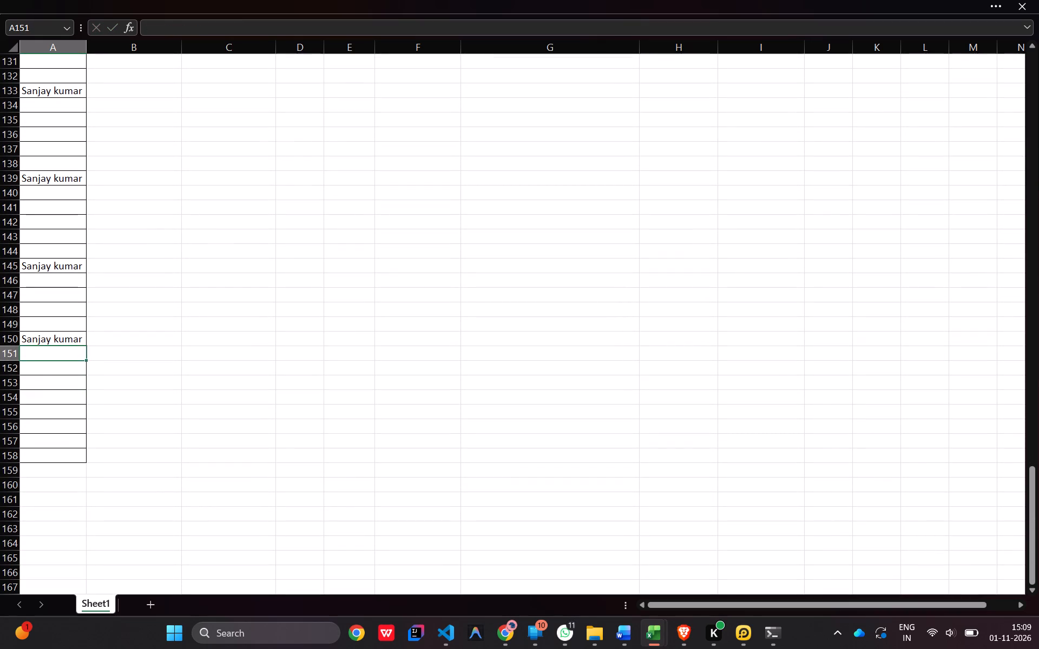
{"action": "key", "text": "Up"}
{"action": "key", "text": "BackSpace"}
Clear the repeated name from cells A145 and A139 in column A.
{"action": "key", "text": "Up"}
{"action": "key", "text": "Up"}
{"action": "key", "text": "Up"}
{"action": "key", "text": "Up"}
{"action": "key", "text": "Up"}
{"action": "key", "text": "BackSpace"}
{"action": "key", "text": "Up"}
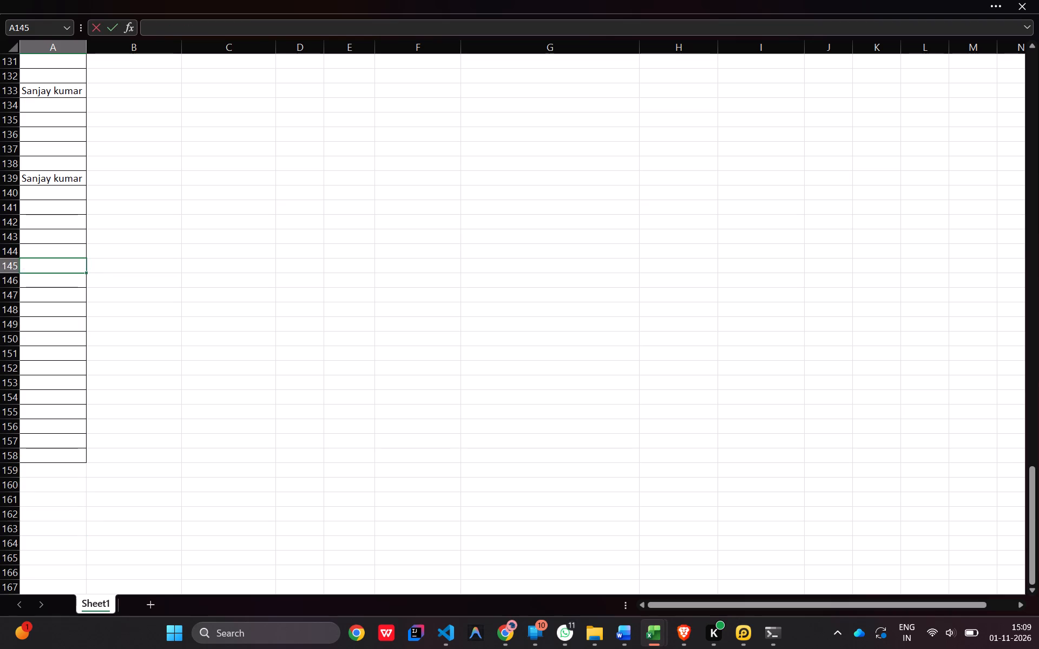
{"action": "key", "text": "Up"}
{"action": "key", "text": "Up"}
{"action": "key", "text": "Up"}
{"action": "key", "text": "Up"}
{"action": "key", "text": "Up"}
{"action": "key", "text": "BackSpace"}
Clear the repeated name from cell A133.
{"action": "key", "text": "Up"}
{"action": "key", "text": "Up"}
{"action": "key", "text": "Up"}
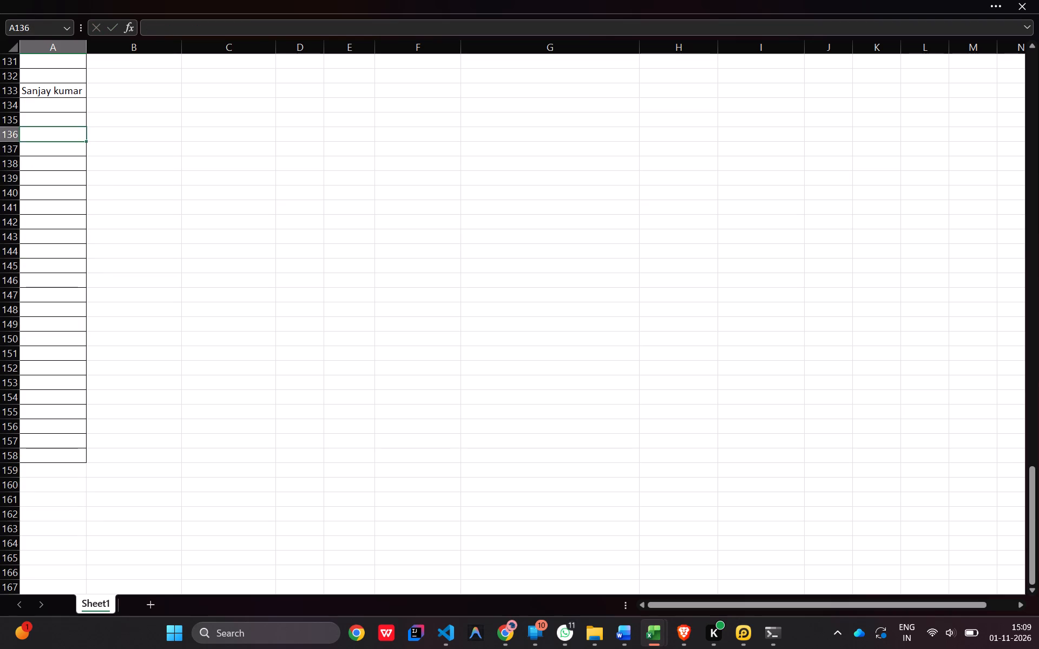
{"action": "key", "text": "Up"}
{"action": "key", "text": "Up"}
{"action": "key", "text": "Up"}
{"action": "key", "text": "BackSpace"}
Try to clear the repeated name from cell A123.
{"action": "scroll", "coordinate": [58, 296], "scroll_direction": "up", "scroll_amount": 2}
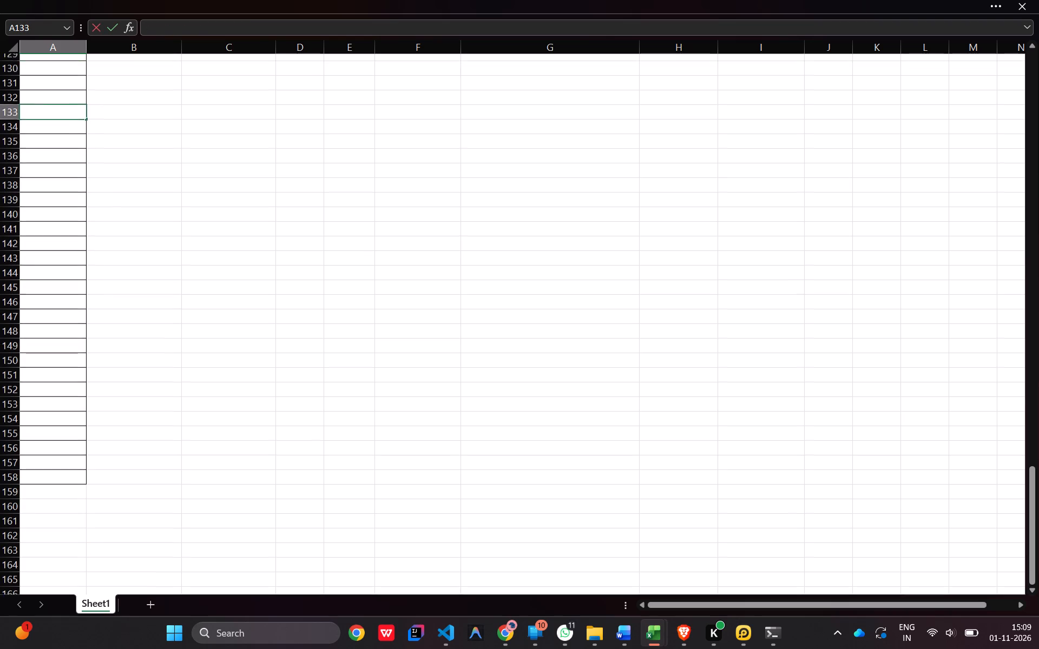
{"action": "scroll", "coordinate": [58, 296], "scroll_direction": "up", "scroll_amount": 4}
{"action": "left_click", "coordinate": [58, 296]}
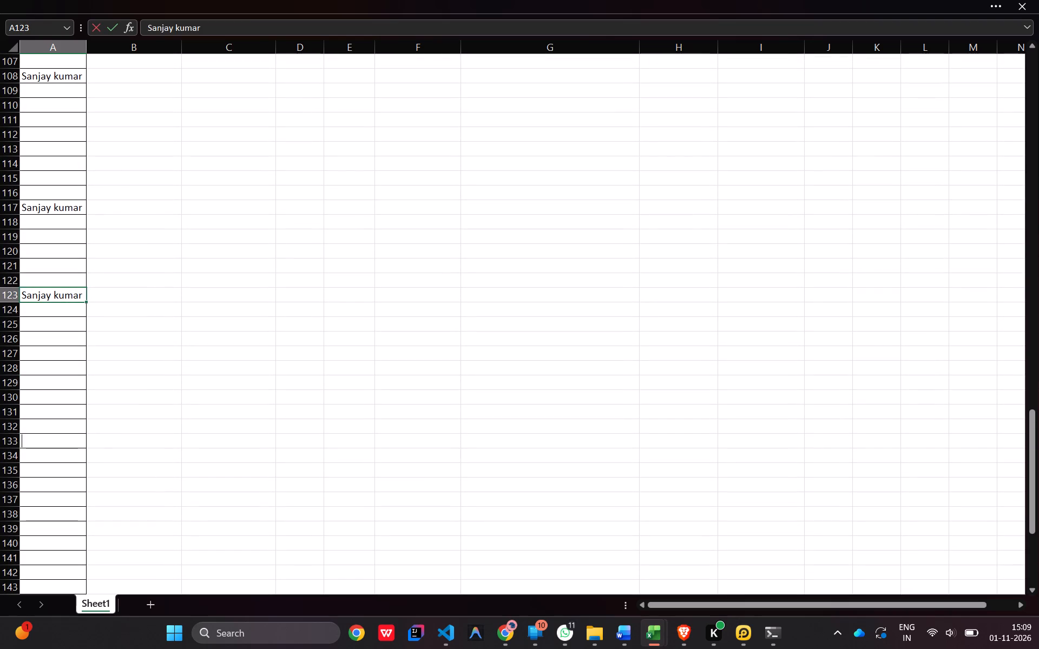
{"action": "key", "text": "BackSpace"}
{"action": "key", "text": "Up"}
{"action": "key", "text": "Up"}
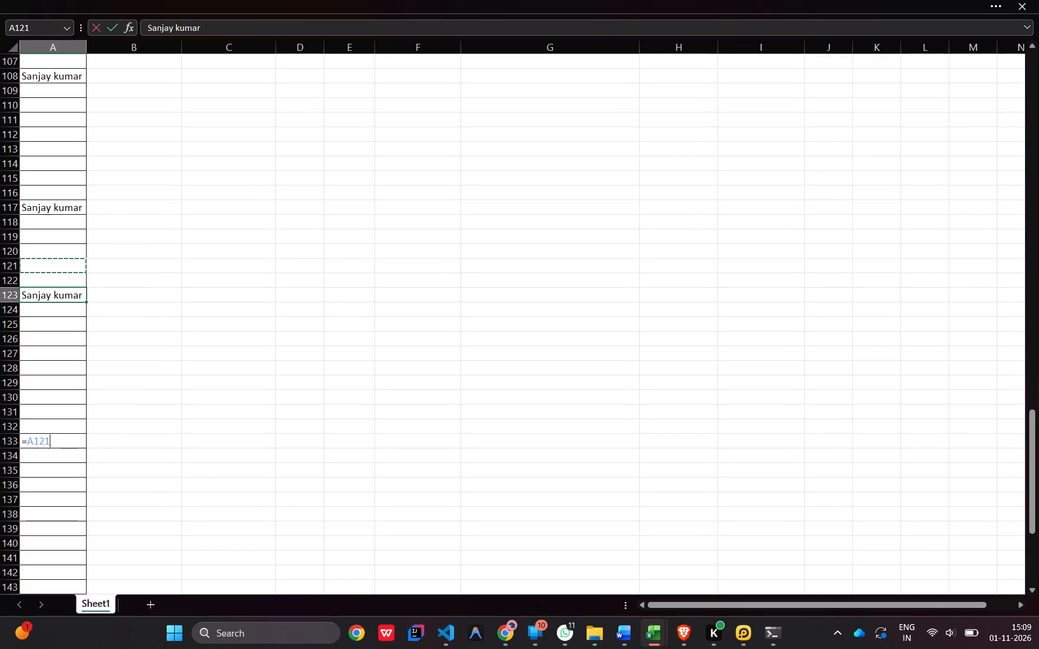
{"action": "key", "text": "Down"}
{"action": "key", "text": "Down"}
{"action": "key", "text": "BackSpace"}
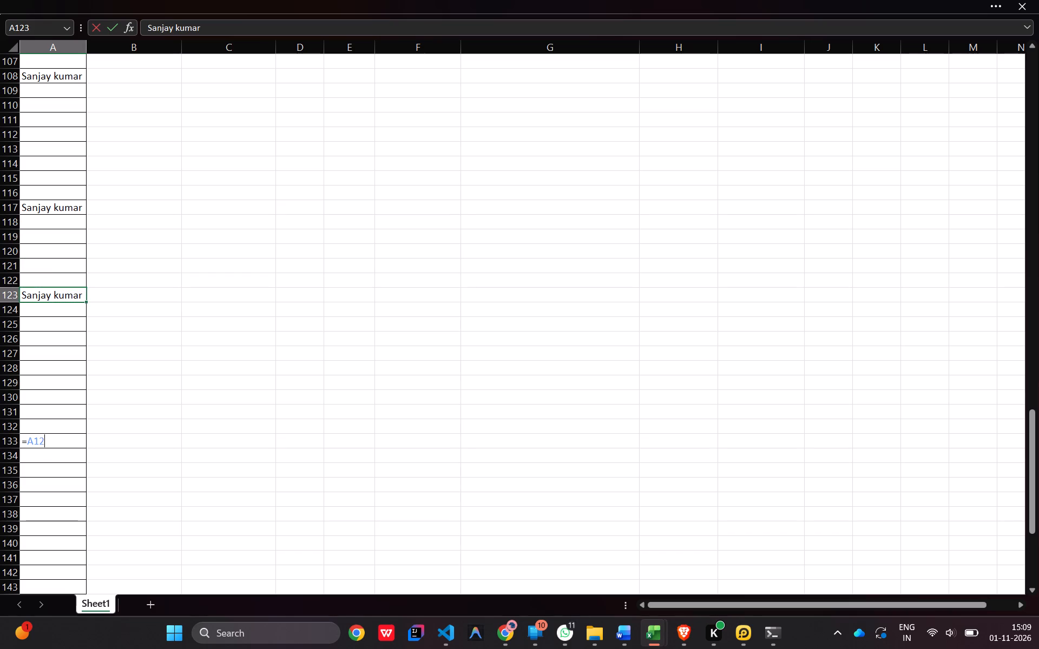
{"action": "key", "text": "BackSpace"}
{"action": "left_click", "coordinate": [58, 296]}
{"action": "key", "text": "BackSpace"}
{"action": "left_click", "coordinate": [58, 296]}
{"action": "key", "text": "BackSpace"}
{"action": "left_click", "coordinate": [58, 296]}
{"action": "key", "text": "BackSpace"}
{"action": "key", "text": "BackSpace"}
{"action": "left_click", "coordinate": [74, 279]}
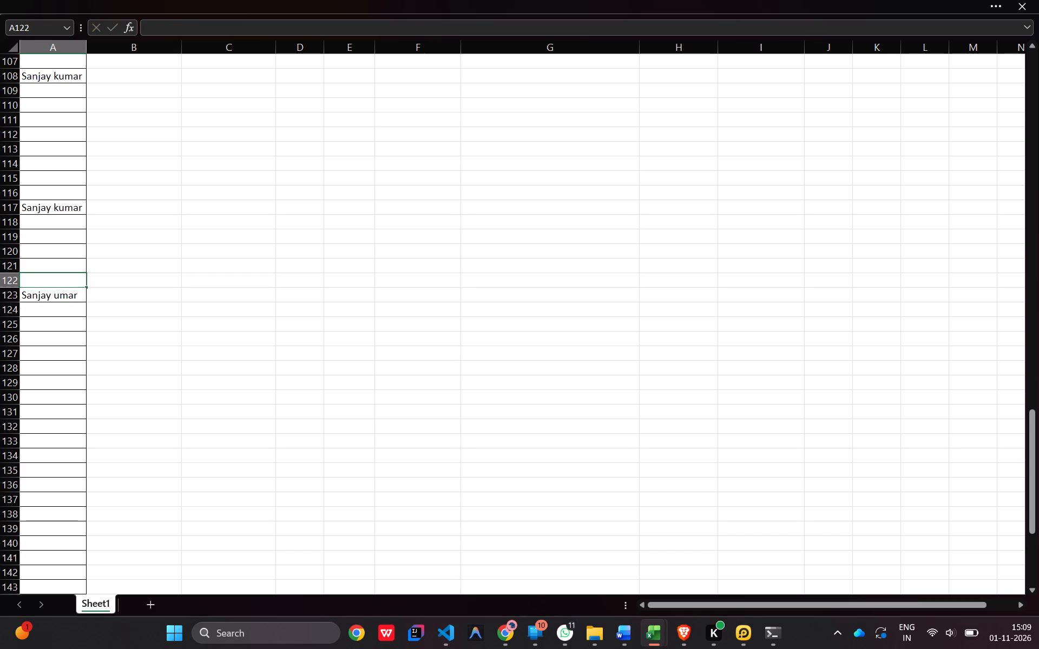
Clear the repeated name from cells A123 and A117 in column A.
{"action": "left_click", "coordinate": [74, 293]}
{"action": "key", "text": "BackSpace"}
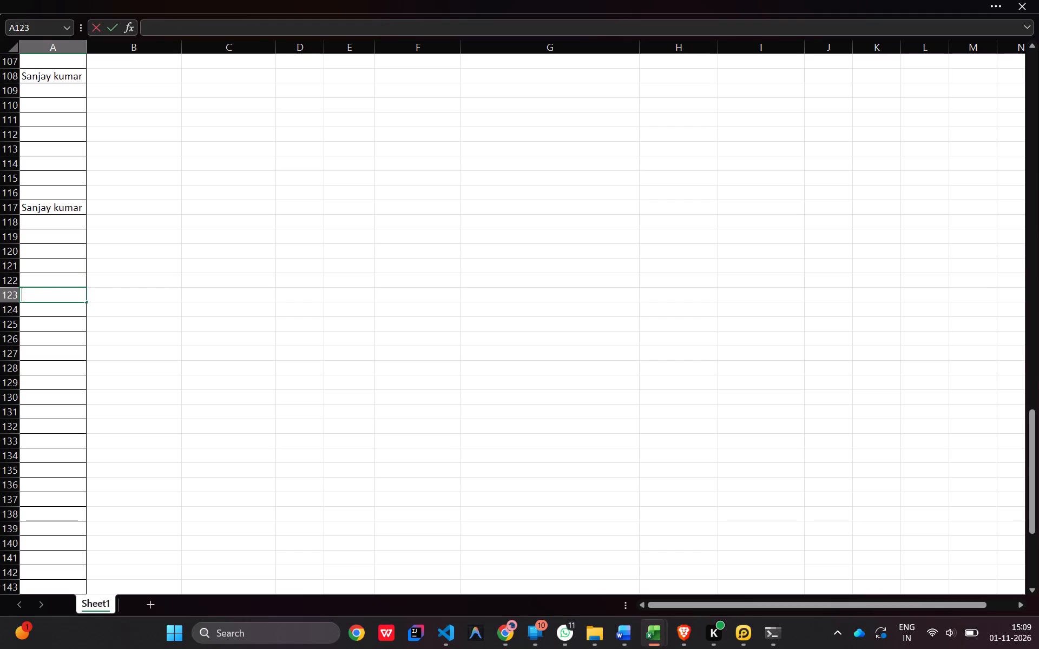
{"action": "key", "text": "Up"}
{"action": "key", "text": "Up"}
{"action": "key", "text": "Up"}
{"action": "key", "text": "Up"}
{"action": "key", "text": "Up"}
{"action": "key", "text": "Up"}
{"action": "key", "text": "Insert"}
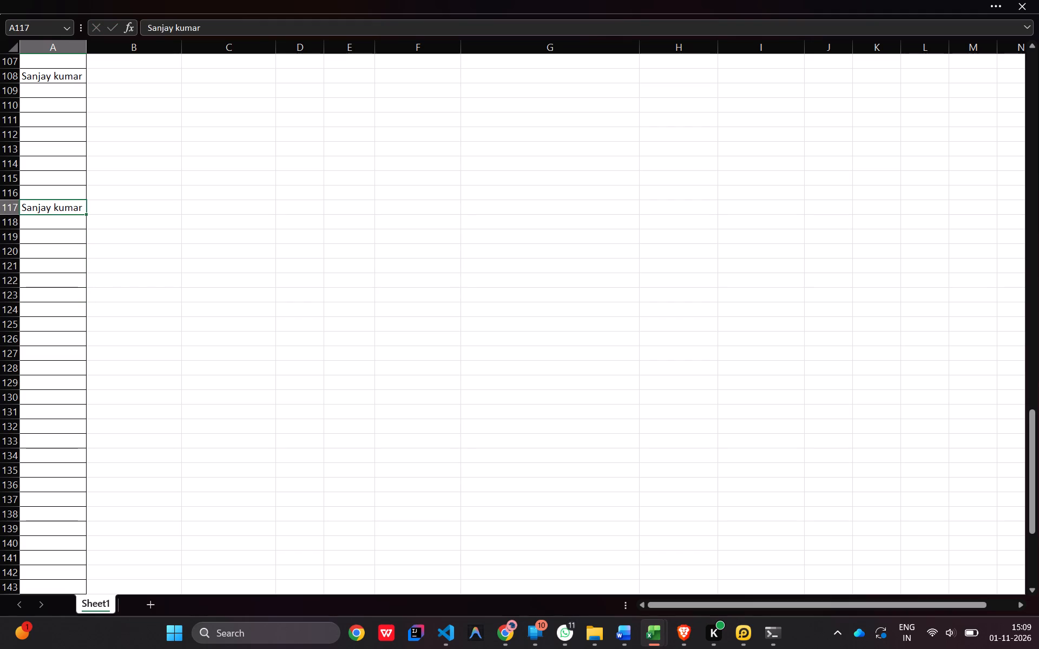
{"action": "key", "text": "BackSpace"}
Clear the repeated name from cells A108 and A102 in column A.
{"action": "key", "text": "Up"}
{"action": "key", "text": "Up"}
{"action": "key", "text": "Up"}
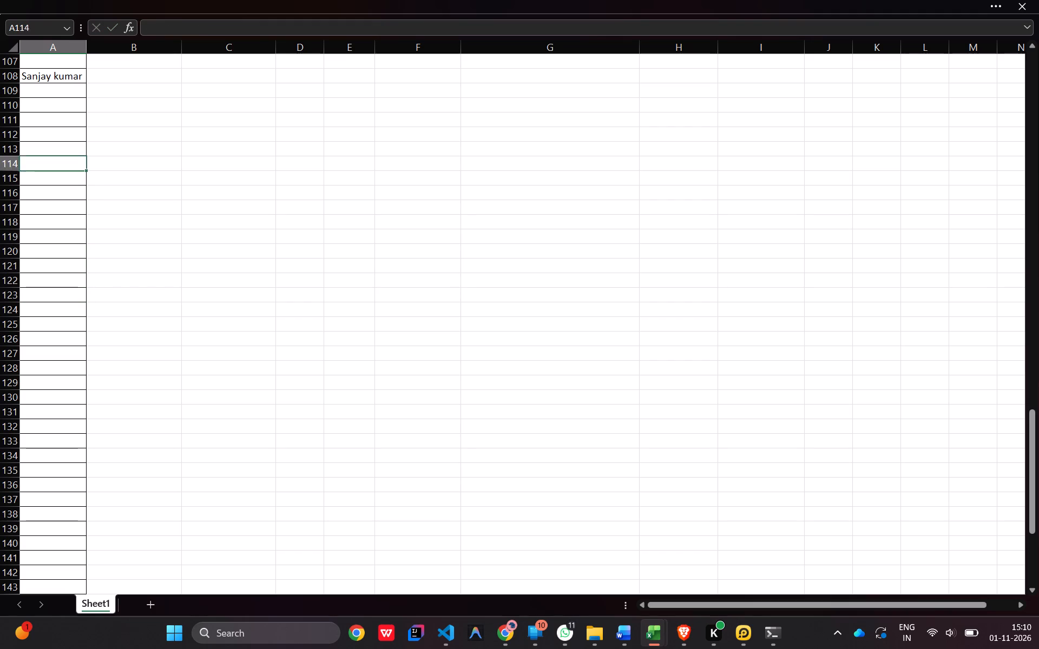
{"action": "key", "text": "Up"}
{"action": "key", "text": "Up"}
{"action": "key", "text": "Up"}
{"action": "key", "text": "Up"}
{"action": "key", "text": "Up"}
{"action": "key", "text": "Up"}
{"action": "key", "text": "BackSpace"}
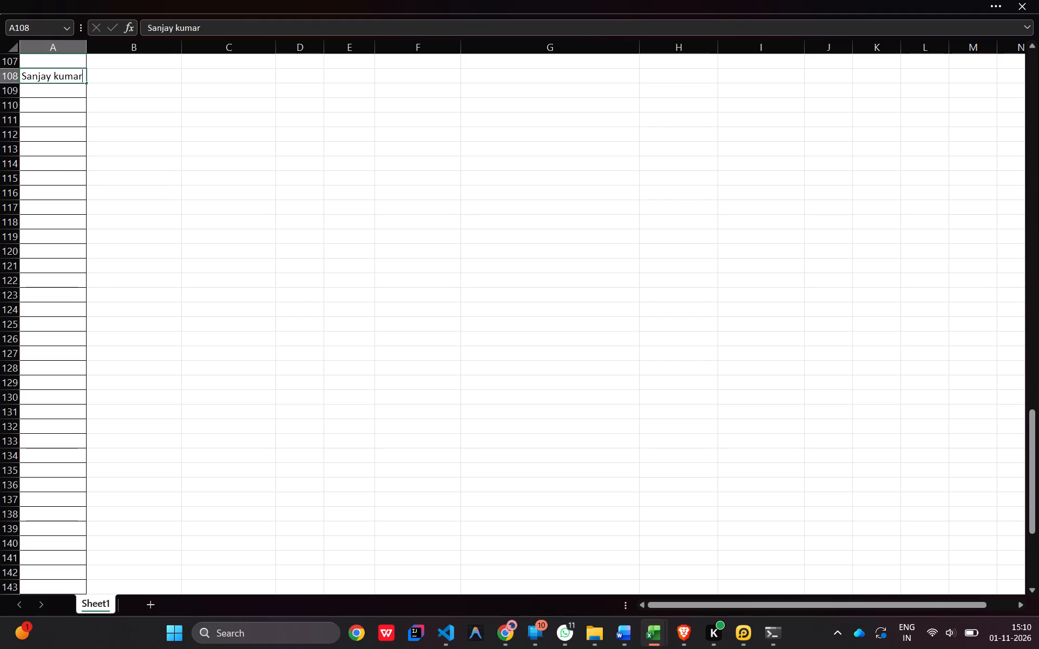
{"action": "scroll", "coordinate": [74, 293], "scroll_direction": "up", "scroll_amount": 4}
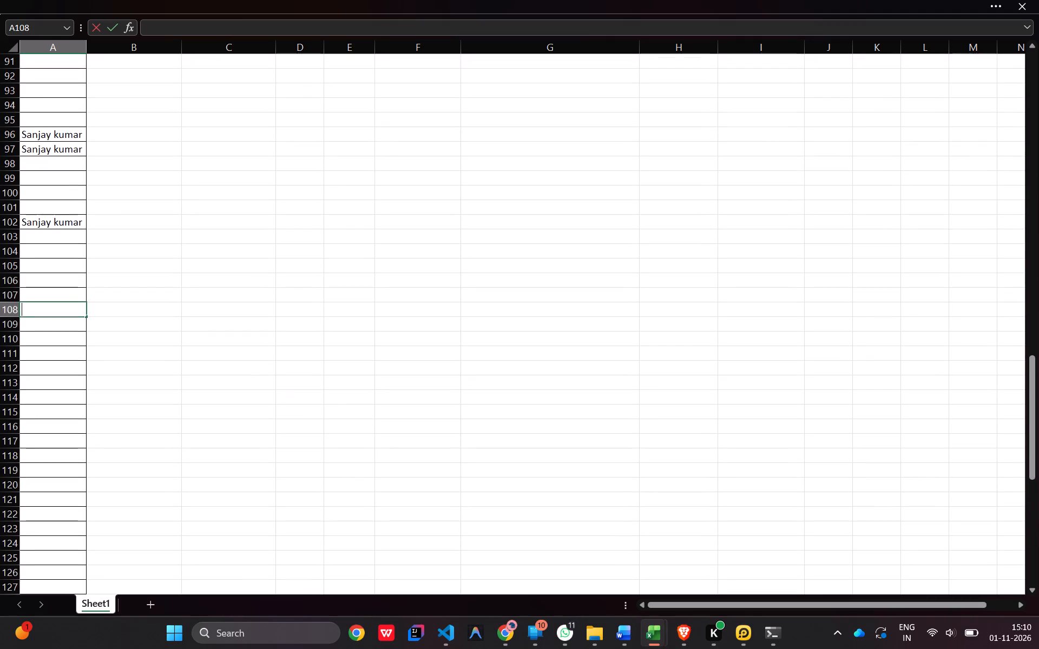
{"action": "left_click", "coordinate": [73, 220]}
{"action": "key", "text": "BackSpace"}
Clear the repeated name from the adjacent cells A97 and A96.
{"action": "key", "text": "Up"}
{"action": "key", "text": "Up"}
{"action": "key", "text": "Up"}
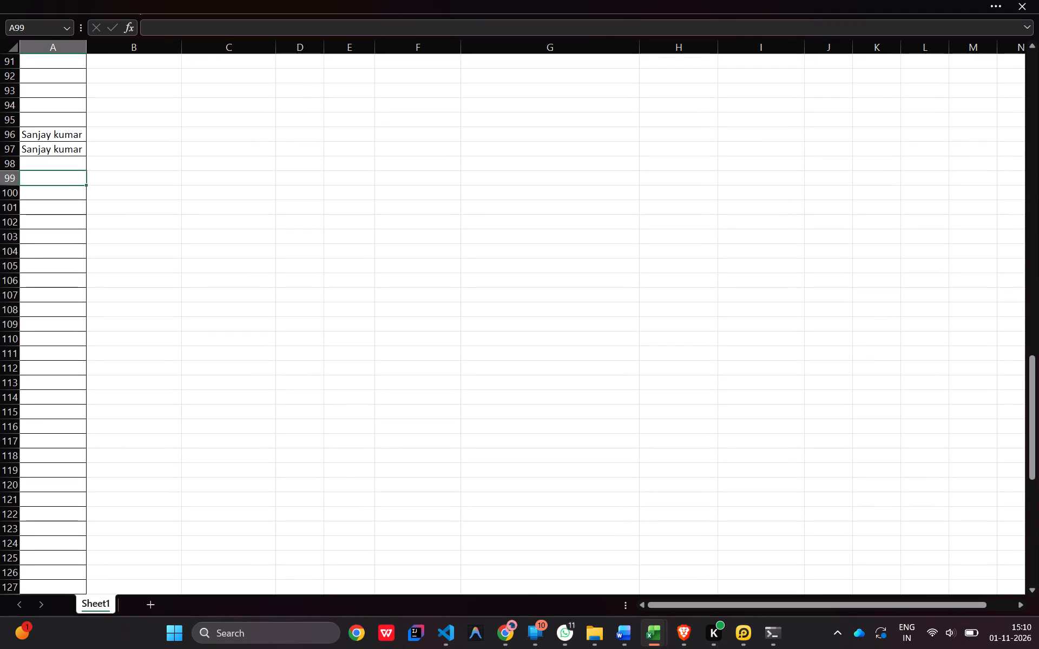
{"action": "key", "text": "Up"}
{"action": "key", "text": "Up"}
{"action": "key", "text": "BackSpace"}
{"action": "key", "text": "Up"}
{"action": "key", "text": "BackSpace"}
Clear the repeated name from cells A85 and A83 in column A.
{"action": "key", "text": "Up"}
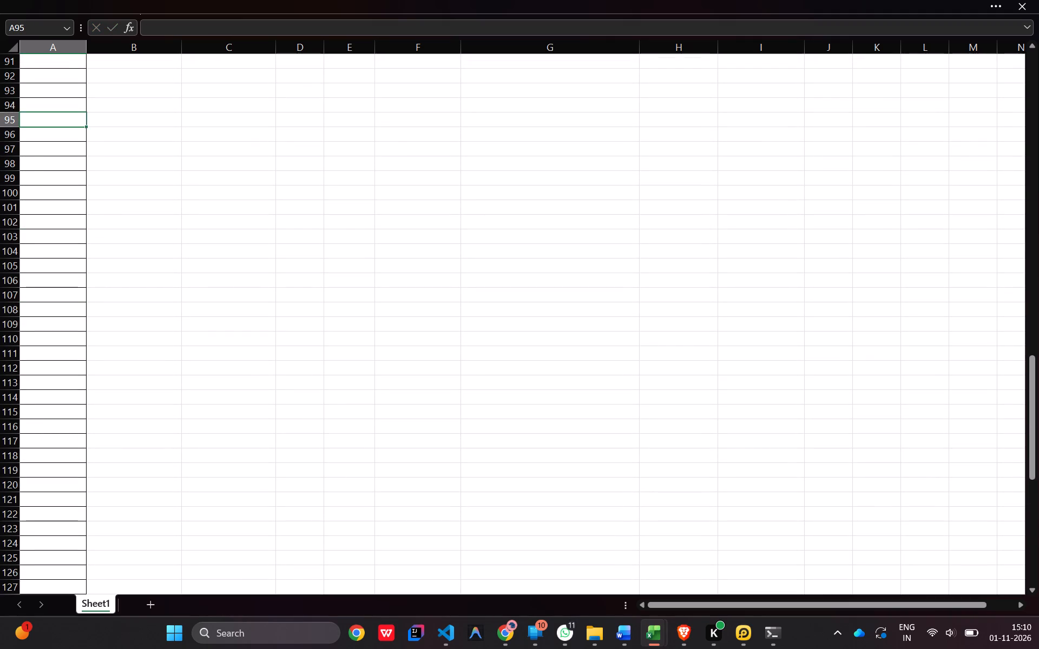
{"action": "scroll", "coordinate": [73, 220], "scroll_direction": "up", "scroll_amount": 4}
{"action": "left_click", "coordinate": [71, 220]}
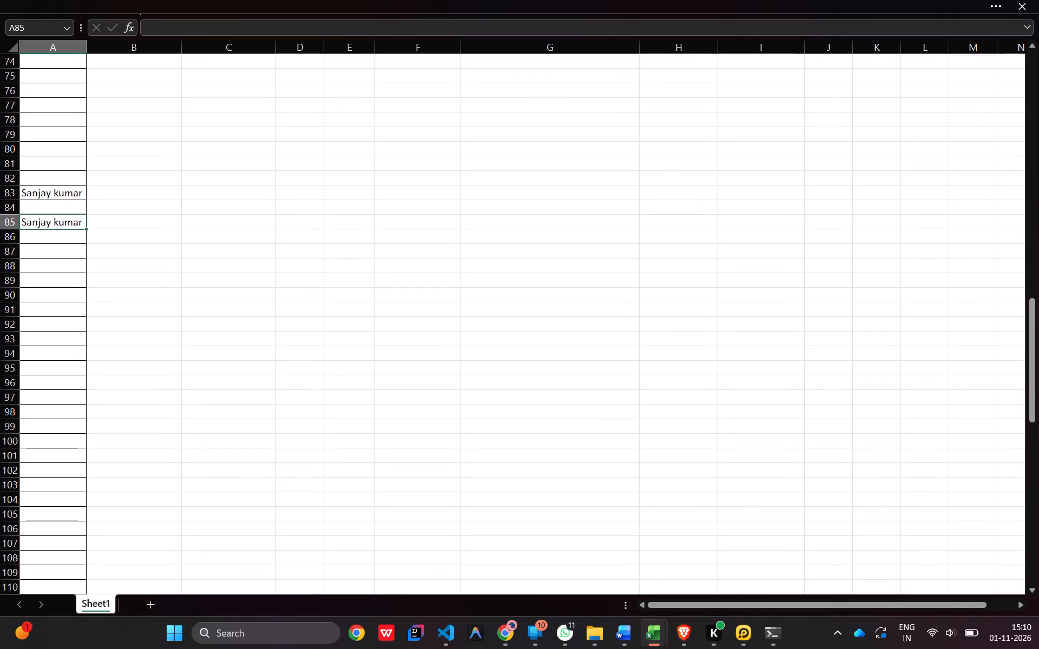
{"action": "key", "text": "BackSpace"}
{"action": "left_click", "coordinate": [69, 190]}
{"action": "key", "text": "BackSpace"}
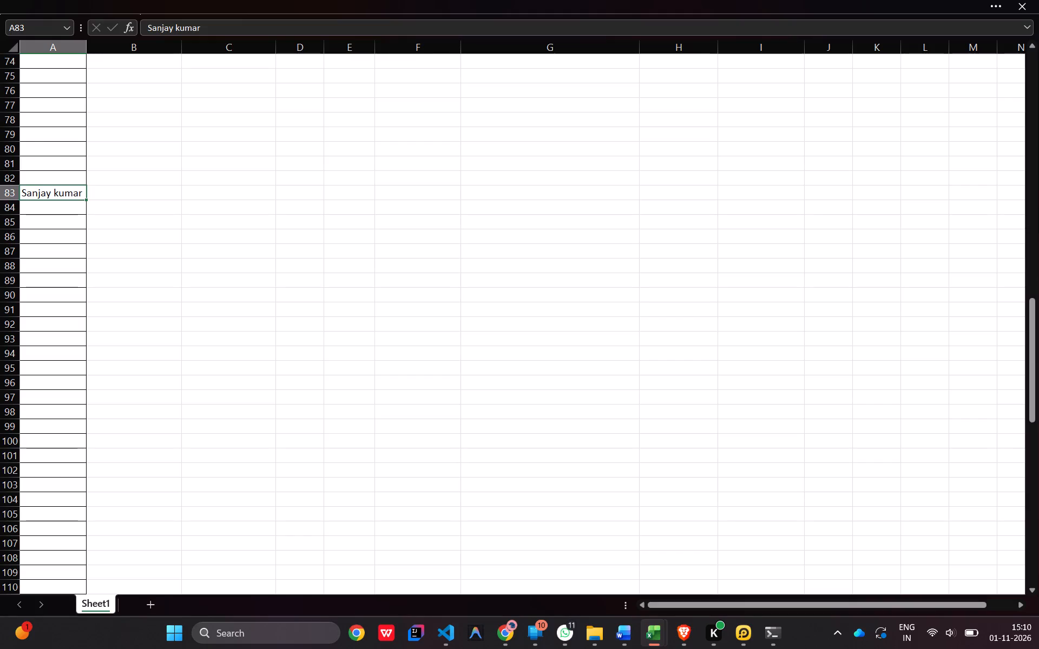
Clear the repeated name from cells A83, A67 and A71 in column A.
{"action": "key", "text": "BackSpace"}
{"action": "scroll", "coordinate": [69, 190], "scroll_direction": "up", "scroll_amount": 1}
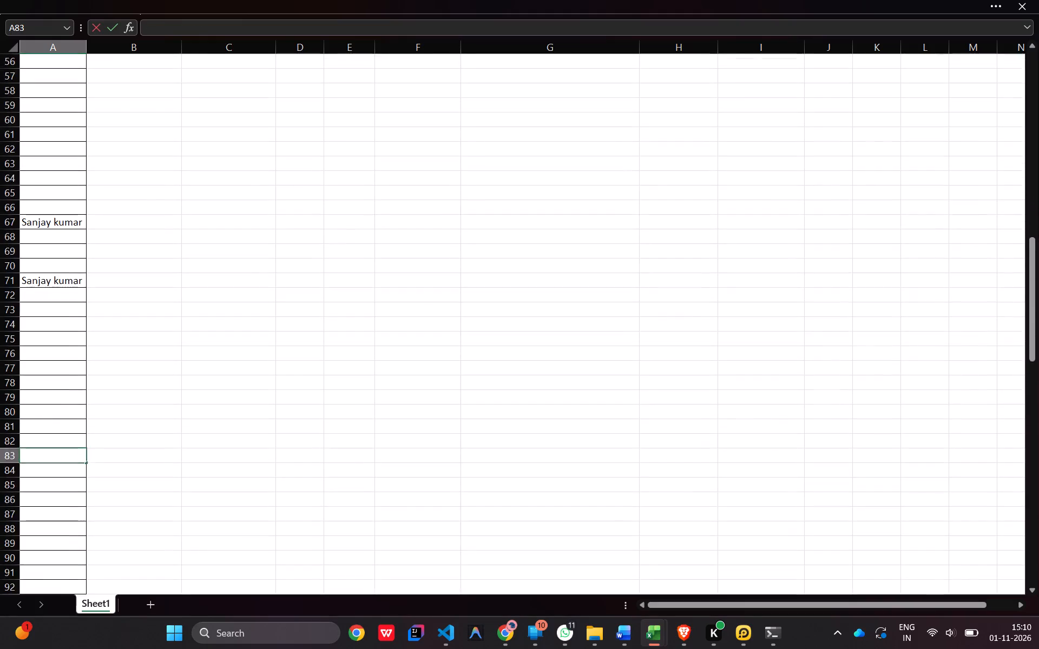
{"action": "scroll", "coordinate": [69, 190], "scroll_direction": "up", "scroll_amount": 1}
{"action": "left_click", "coordinate": [68, 180]}
{"action": "key", "text": "BackSpace"}
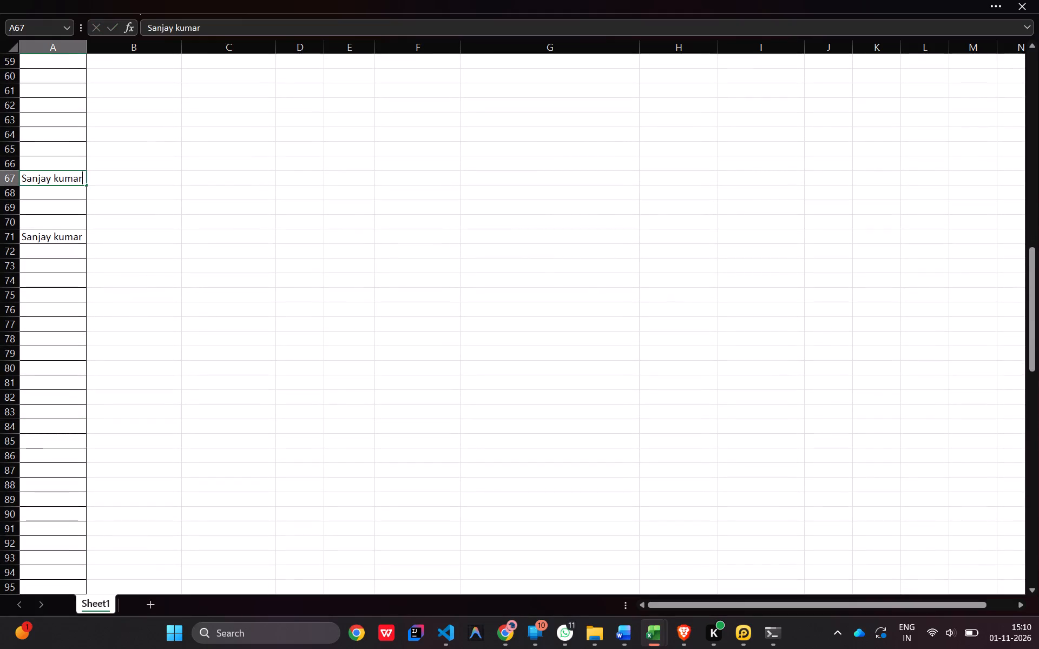
{"action": "left_click", "coordinate": [54, 240]}
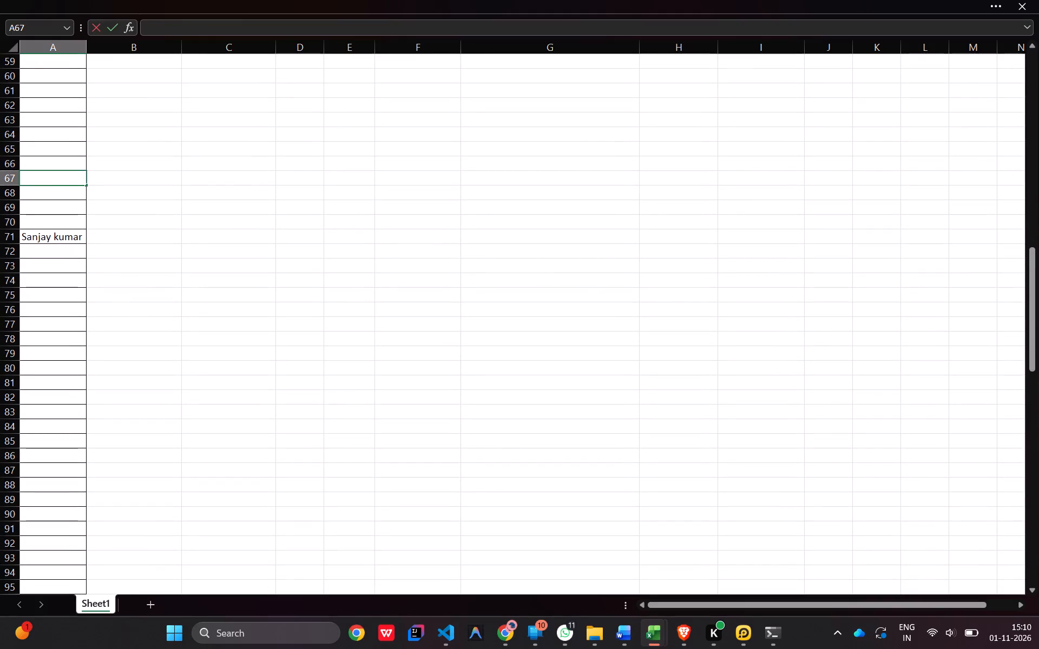
{"action": "key", "text": "BackSpace"}
Save the workbook as a new copy in the Downloads folder, adding two dots to the file name: "Intern-Farmer details..".
{"action": "scroll", "coordinate": [54, 240], "scroll_direction": "up", "scroll_amount": 8}
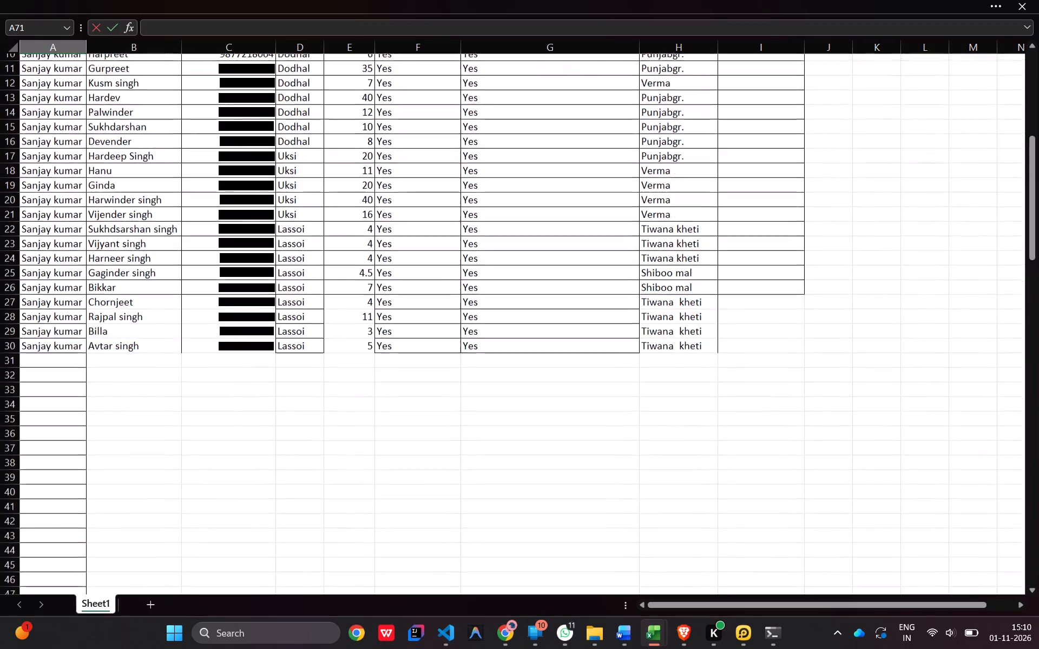
{"action": "scroll", "coordinate": [54, 240], "scroll_direction": "up", "scroll_amount": 2}
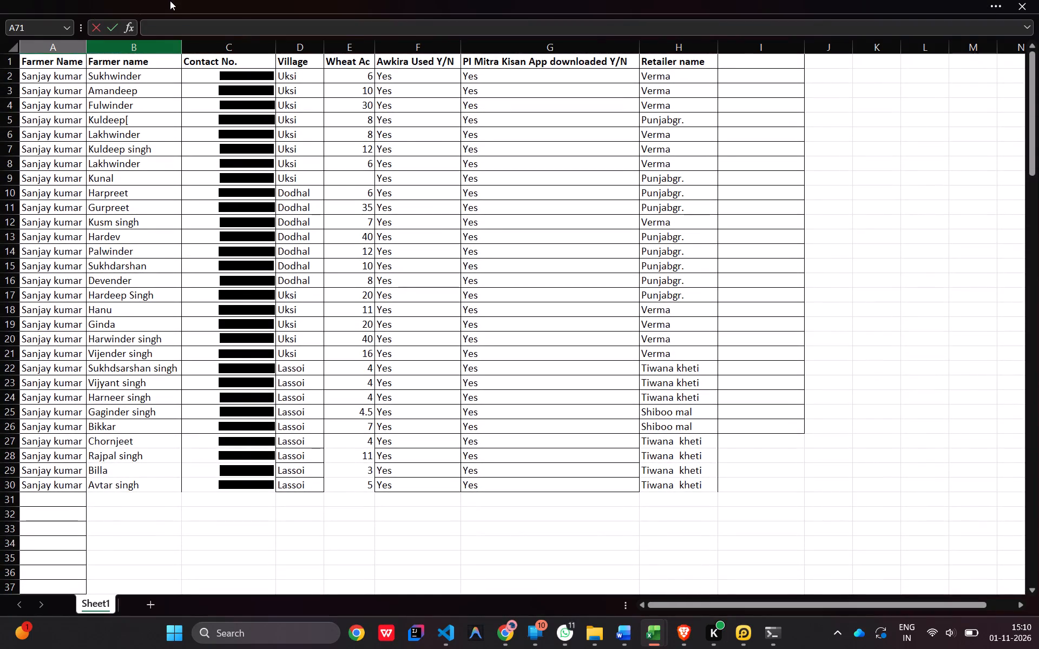
{"action": "left_click", "coordinate": [155, 0]}
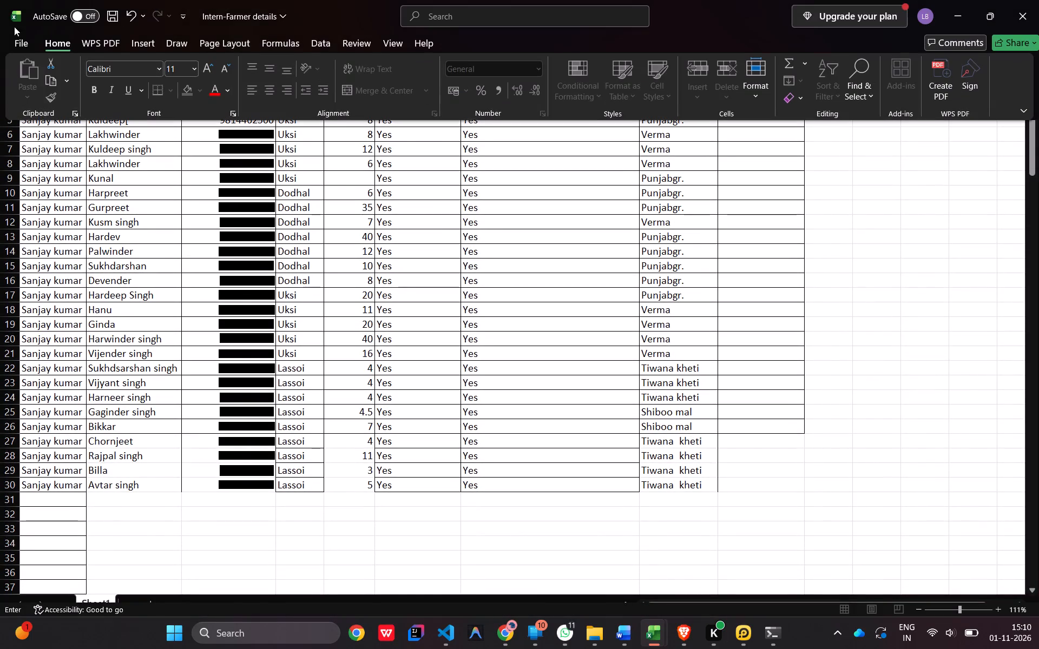
{"action": "left_click", "coordinate": [18, 42]}
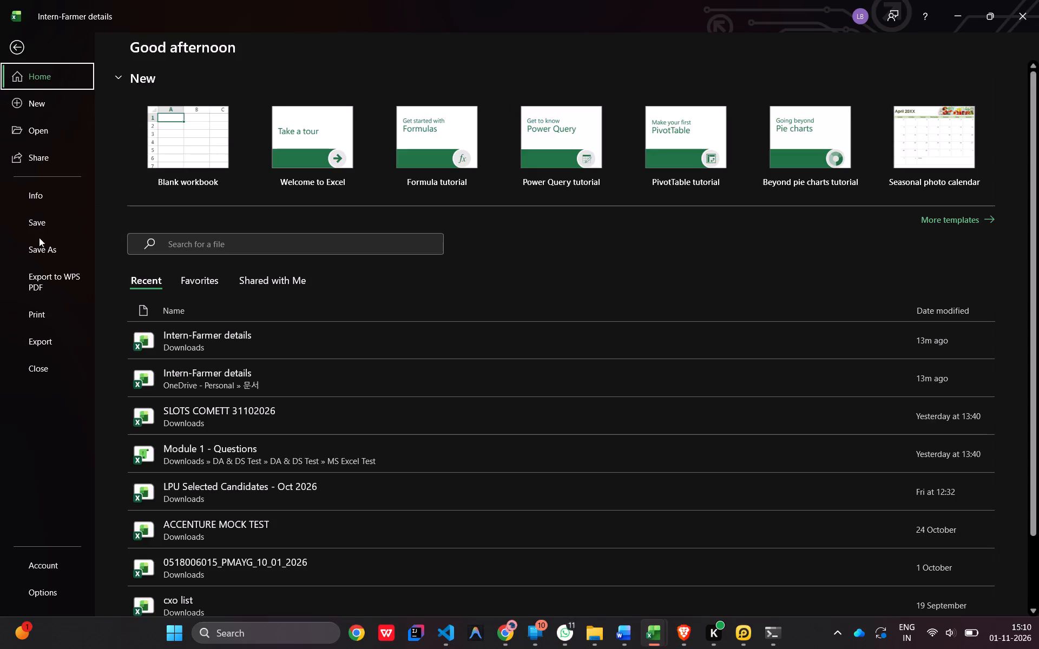
{"action": "left_click", "coordinate": [41, 247]}
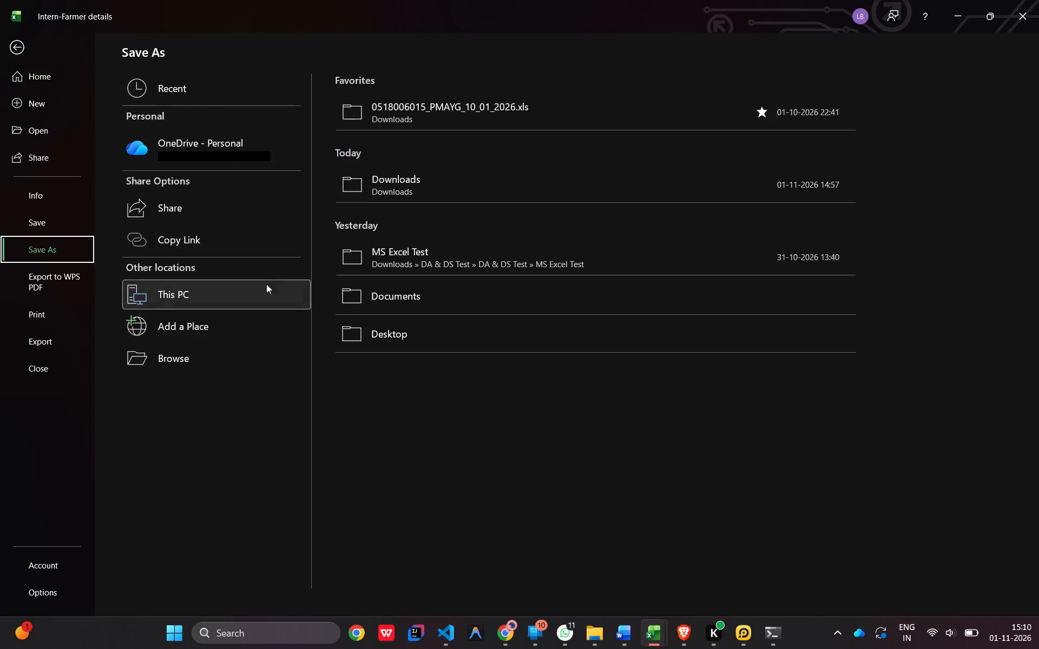
{"action": "left_click", "coordinate": [404, 178]}
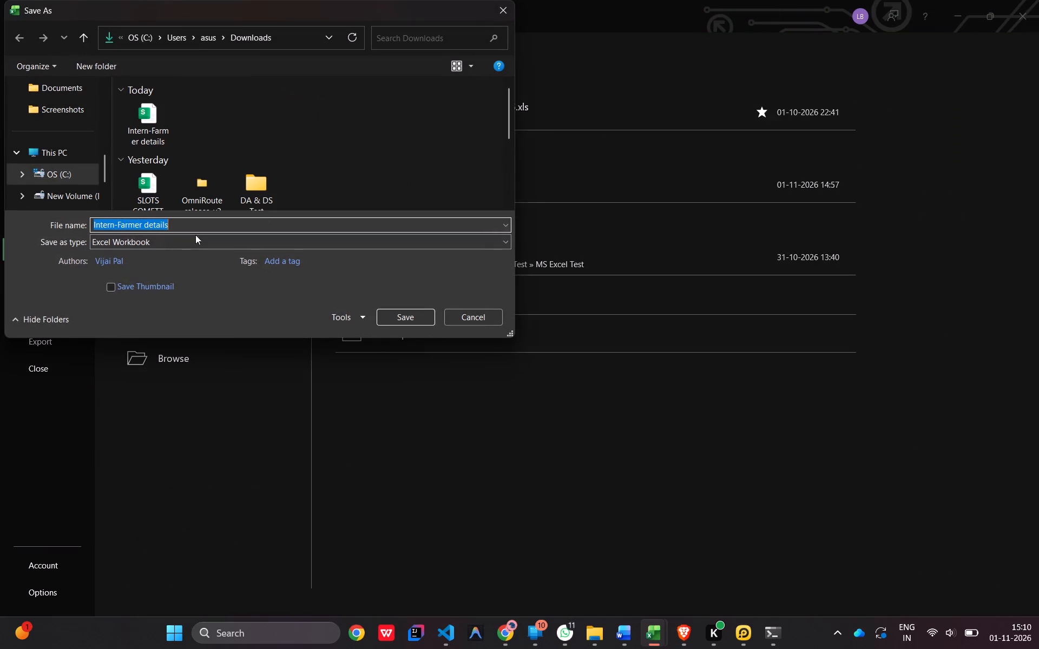
{"action": "left_click", "coordinate": [176, 227]}
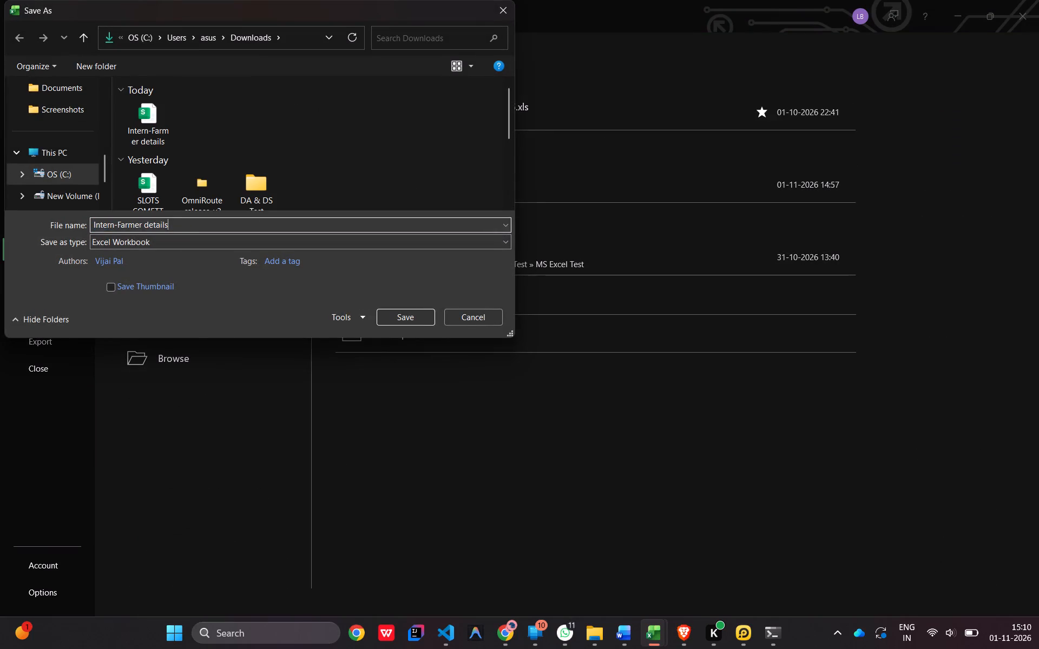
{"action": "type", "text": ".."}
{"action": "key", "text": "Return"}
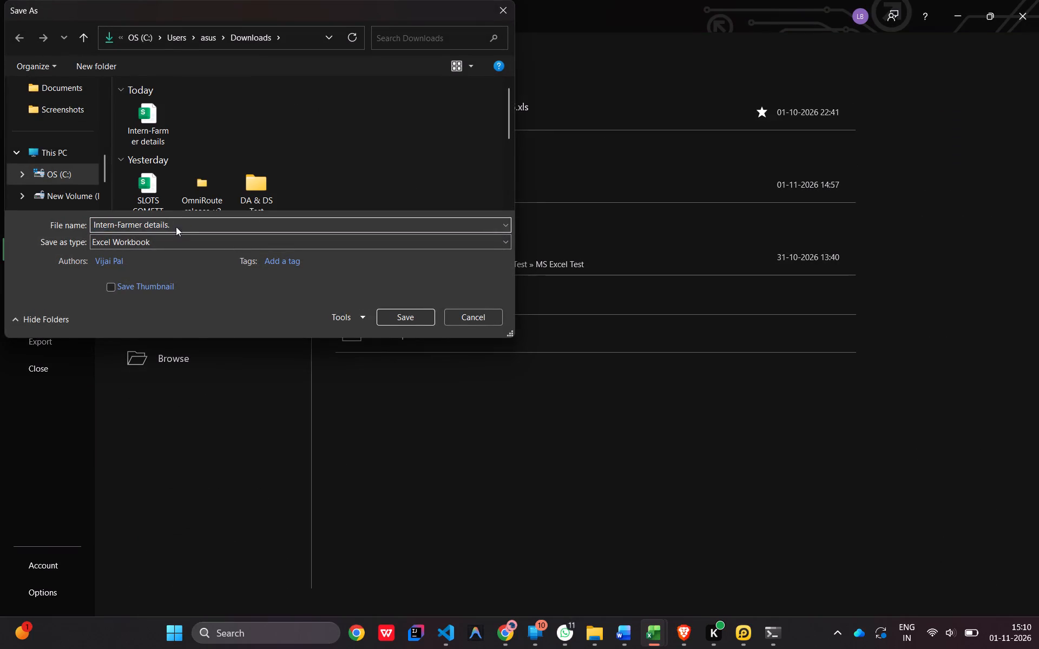